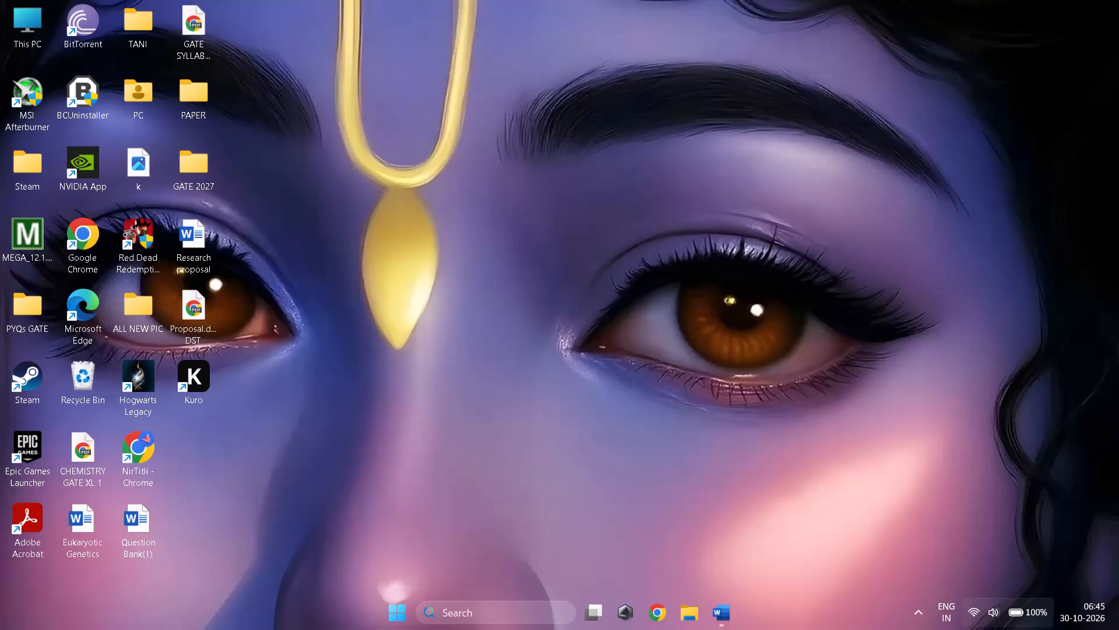
Switch to the G4 Review final document in Word and snap its window to the right half of the screen.
{"action": "left_click", "coordinate": [723, 618]}
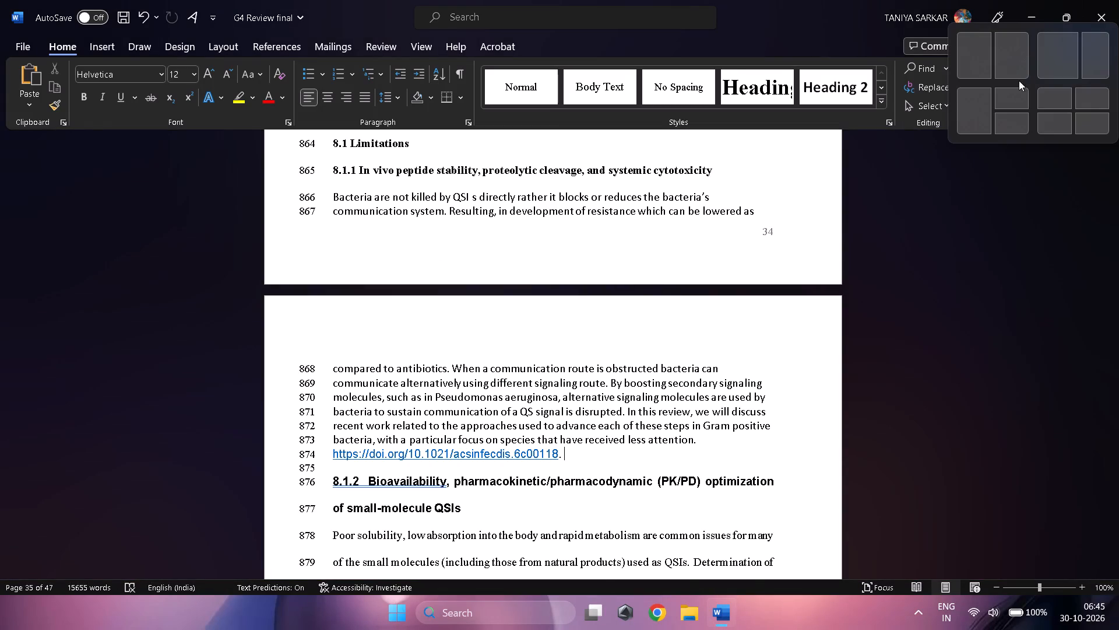
{"action": "left_click", "coordinate": [1011, 68]}
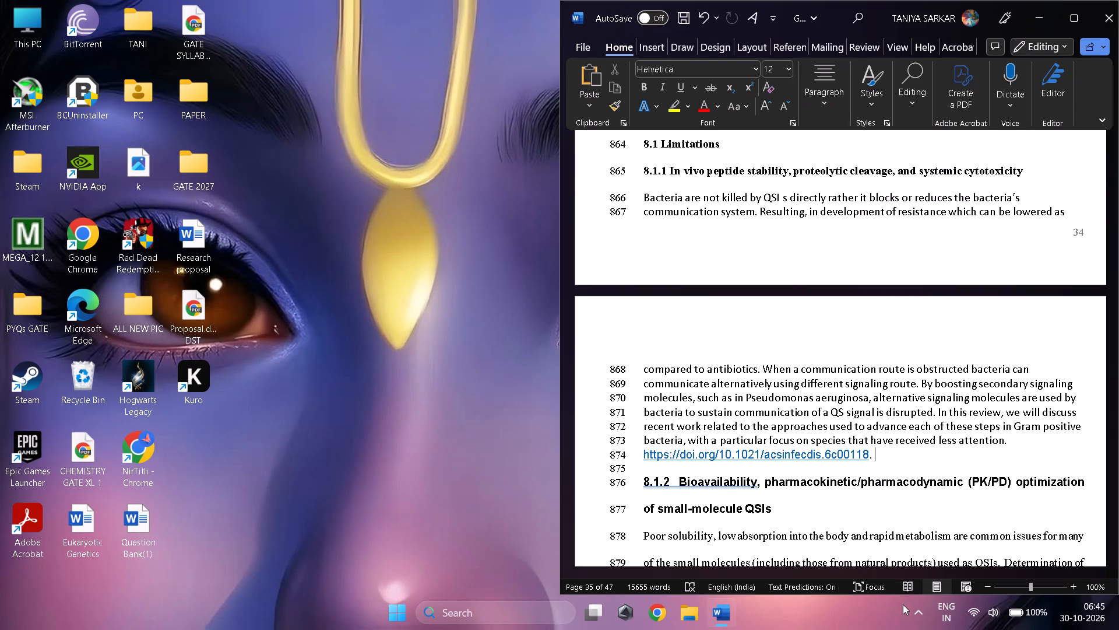
Show the hidden background app icons in the system tray.
{"action": "left_click", "coordinate": [917, 616]}
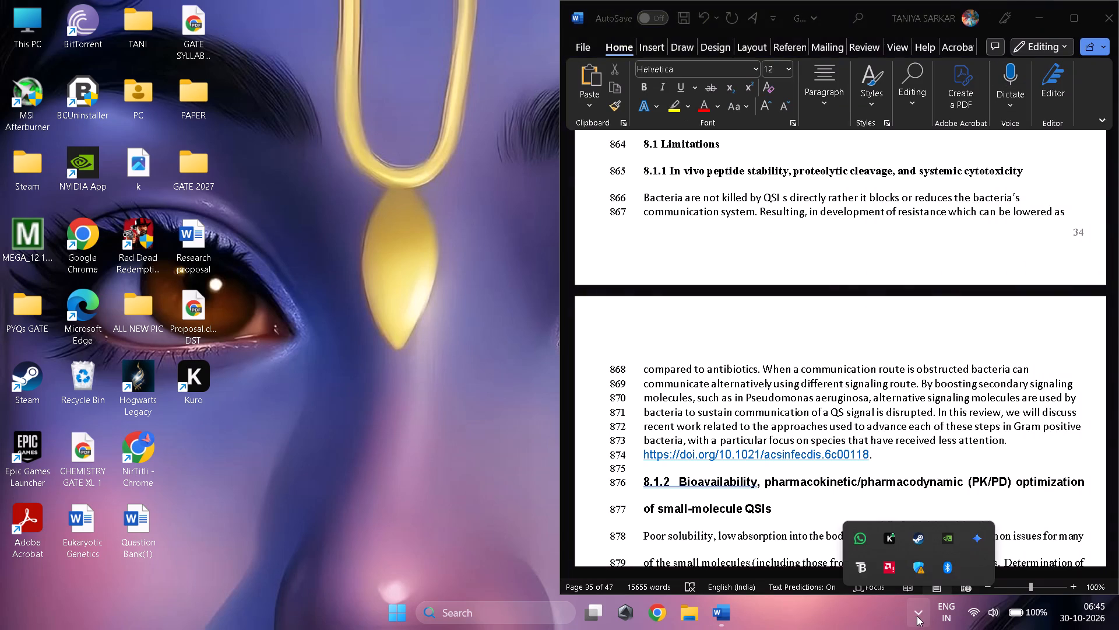
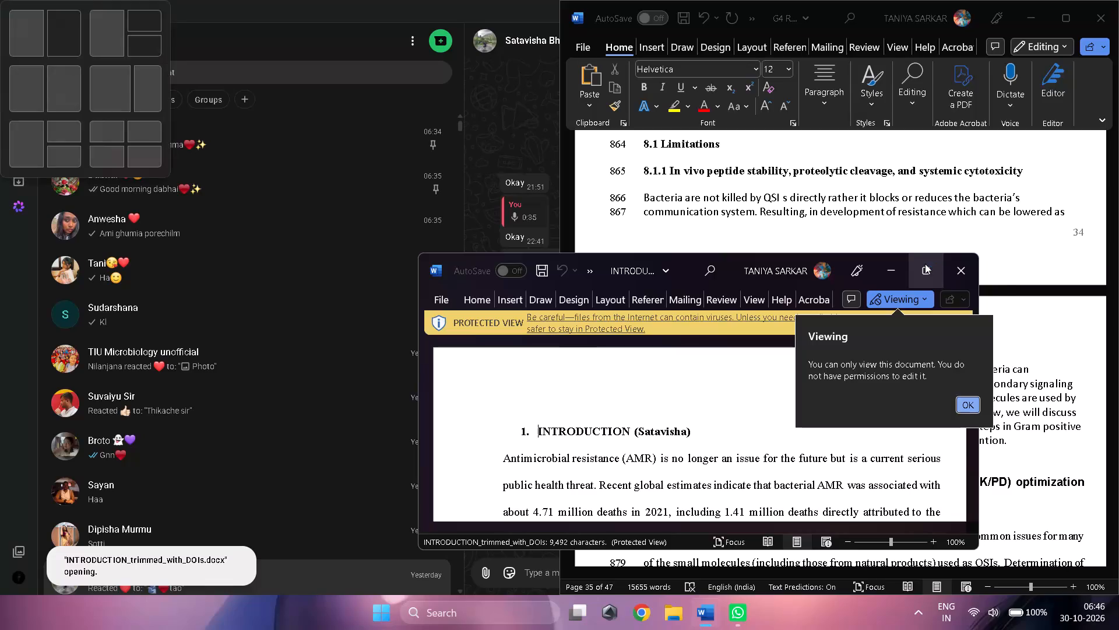
Snap the INTRODUCTION_trimmed_with_DOIs document window to the left half of the screen, beside the G4 Review final document.
{"action": "left_click", "coordinate": [860, 300]}
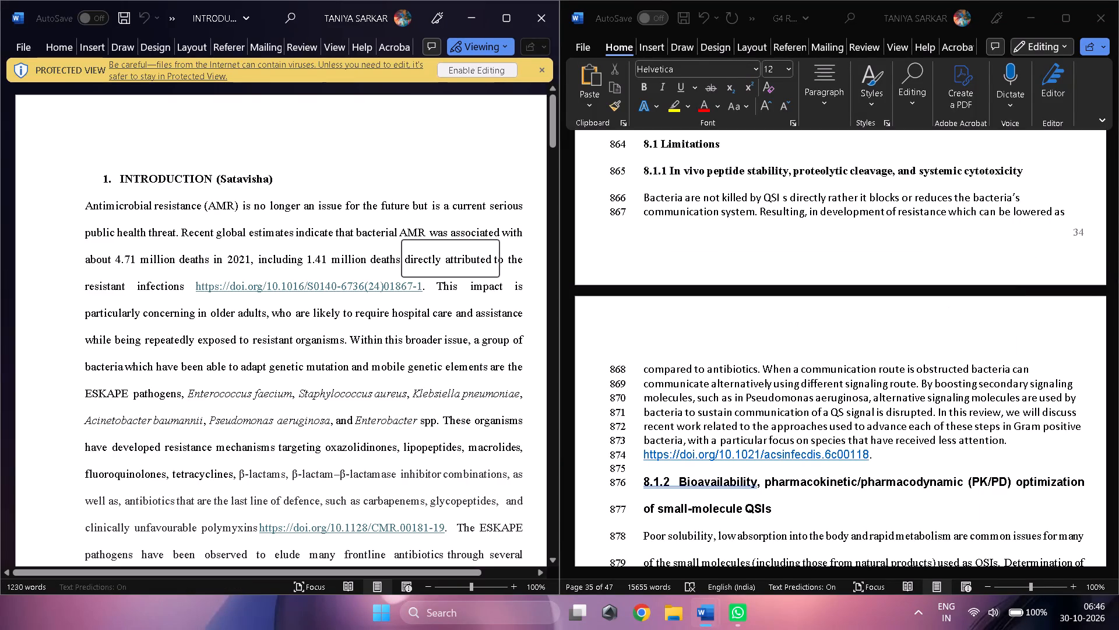
{"action": "scroll", "coordinate": [393, 298], "scroll_direction": "down", "scroll_amount": 2, "text": "ctrl"}
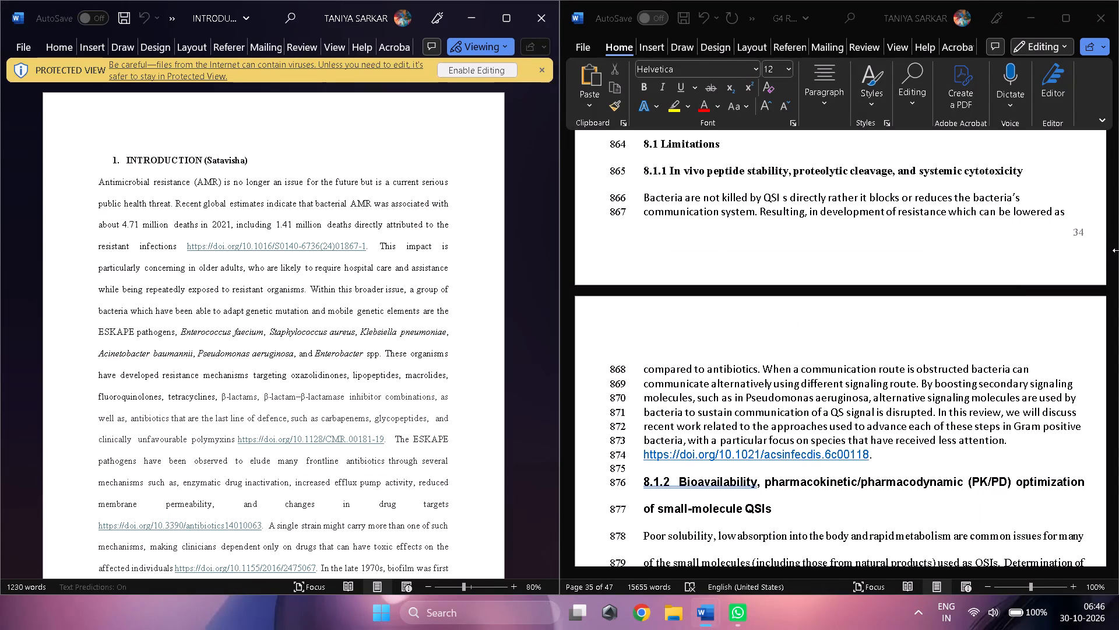
Delete the old introduction text in G4 Review final, from "Antimicrobial resistance (AMR)" through "time or if it merely delays resistance.".
{"action": "left_click", "coordinate": [1111, 272]}
{"action": "left_click_drag", "start_coordinate": [1110, 442], "coordinate": [1086, 157]}
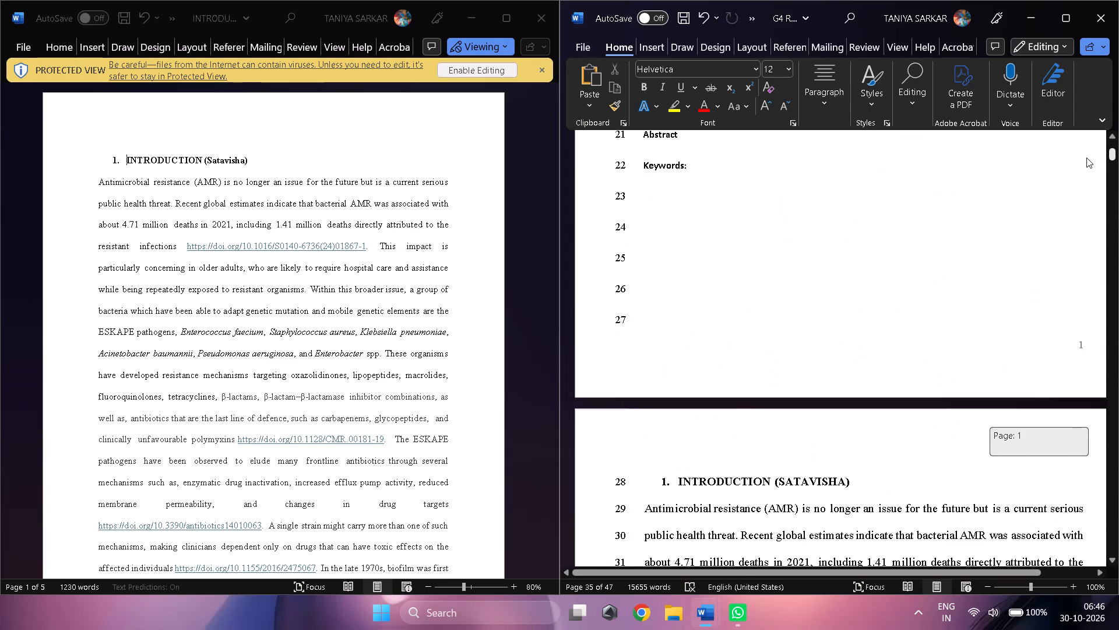
{"action": "left_click_drag", "start_coordinate": [1086, 157], "coordinate": [1087, 159]}
{"action": "scroll", "coordinate": [913, 295], "scroll_direction": "down", "scroll_amount": 5, "text": "ctrl"}
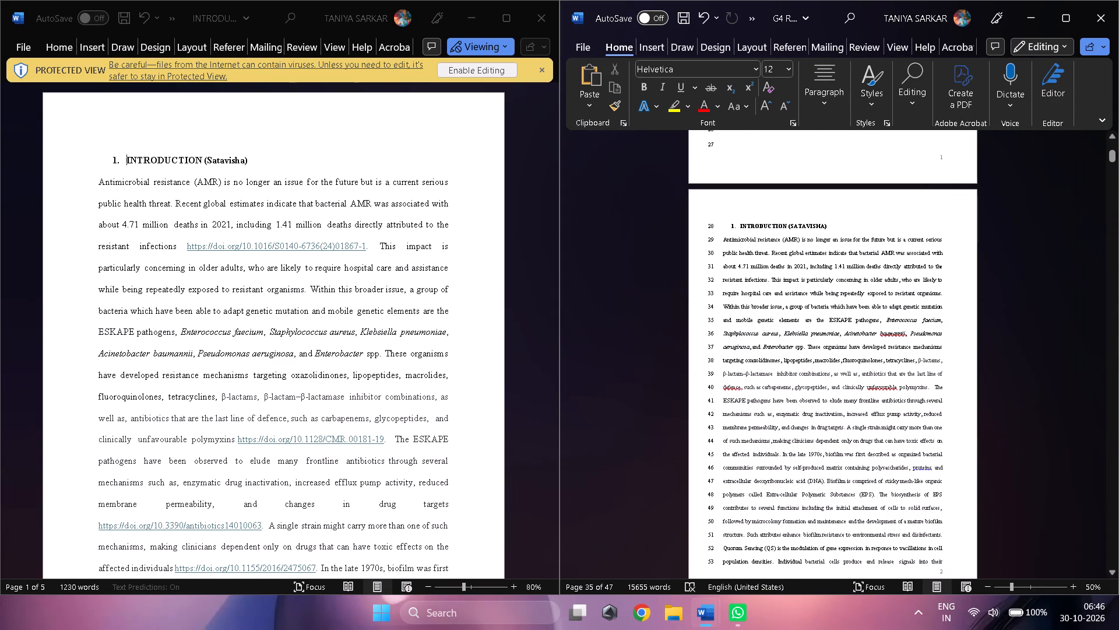
{"action": "left_click_drag", "start_coordinate": [720, 240], "coordinate": [987, 549]}
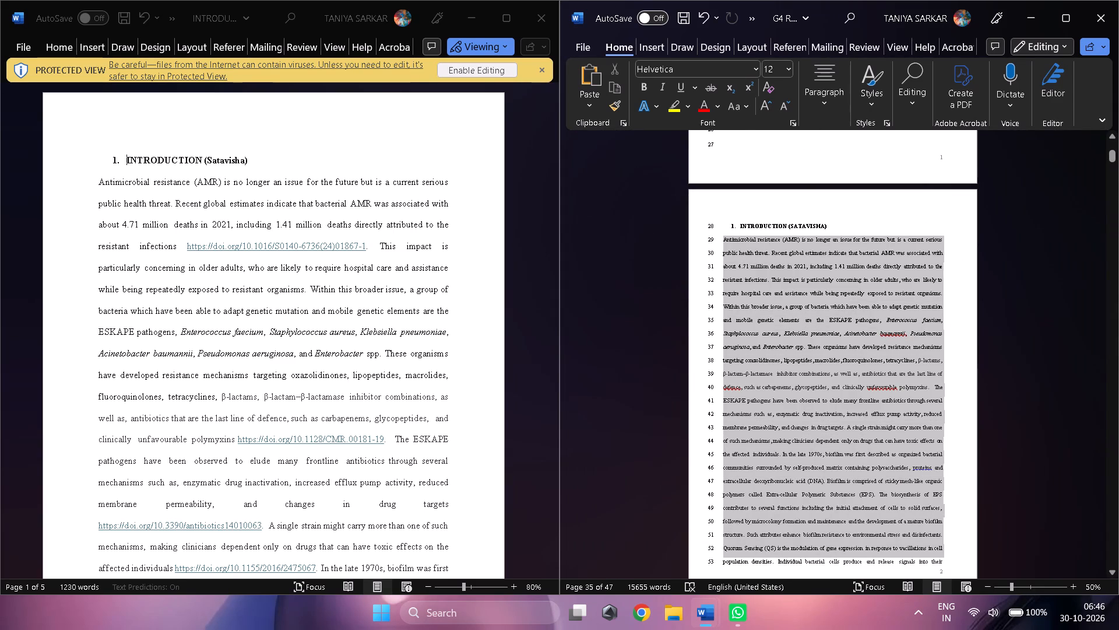
{"action": "left_click_drag", "start_coordinate": [987, 549], "coordinate": [984, 584]}
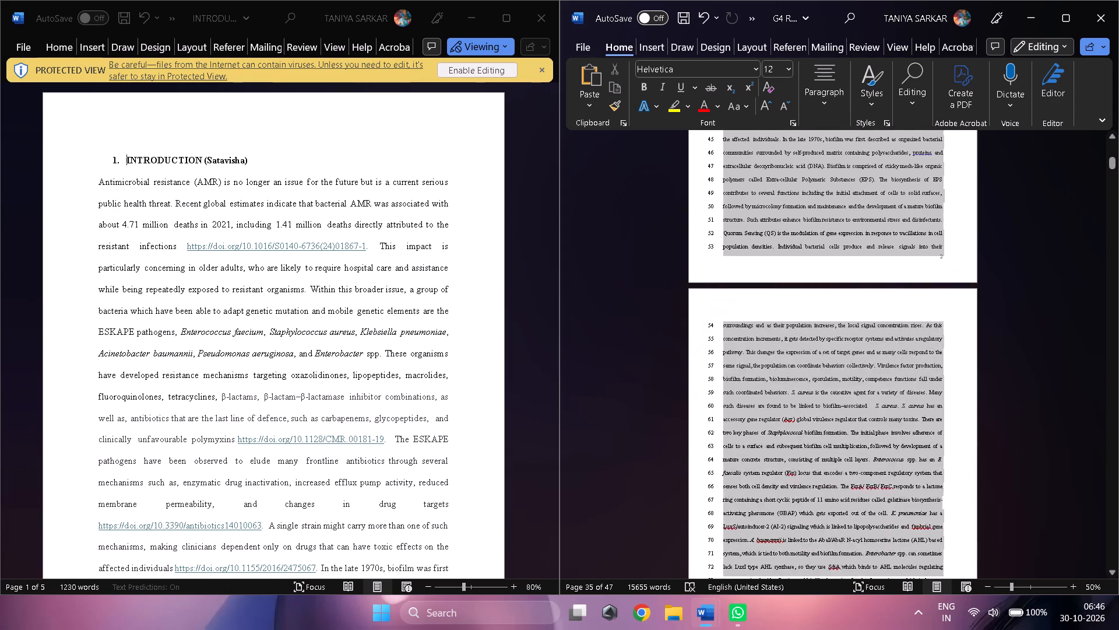
{"action": "left_click_drag", "start_coordinate": [984, 584], "coordinate": [982, 589]}
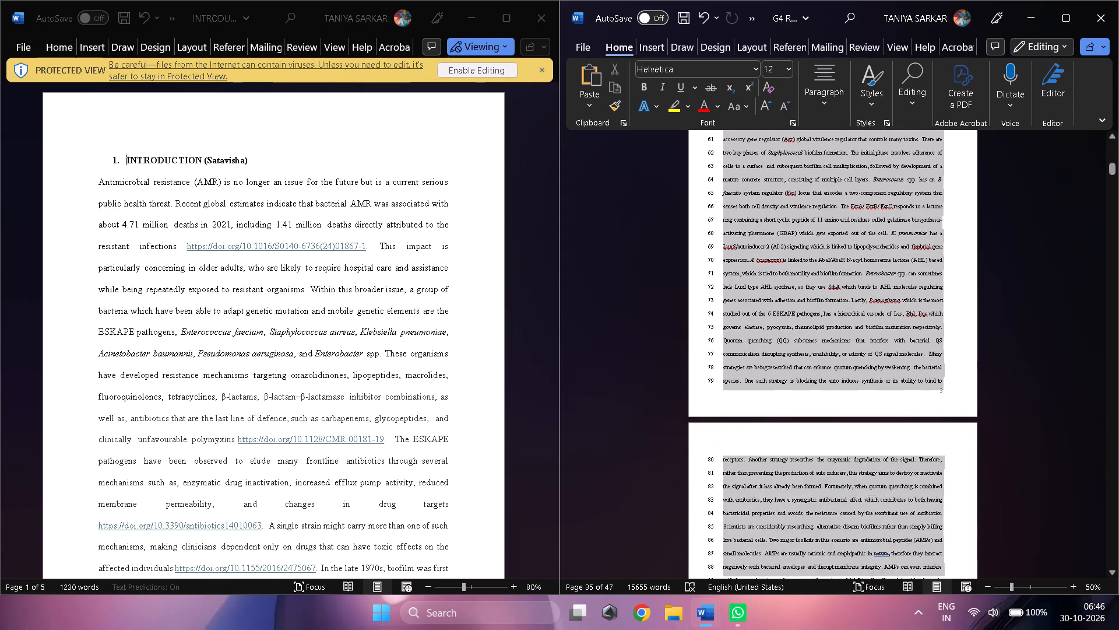
{"action": "left_click_drag", "start_coordinate": [982, 589], "coordinate": [980, 587]}
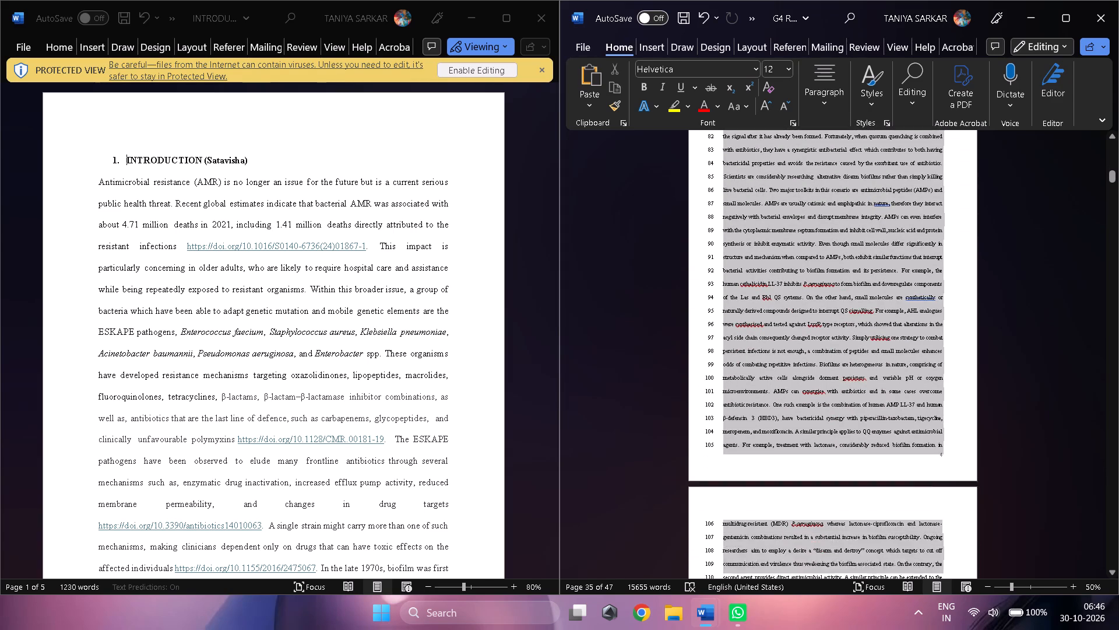
{"action": "left_click_drag", "start_coordinate": [980, 587], "coordinate": [979, 576]}
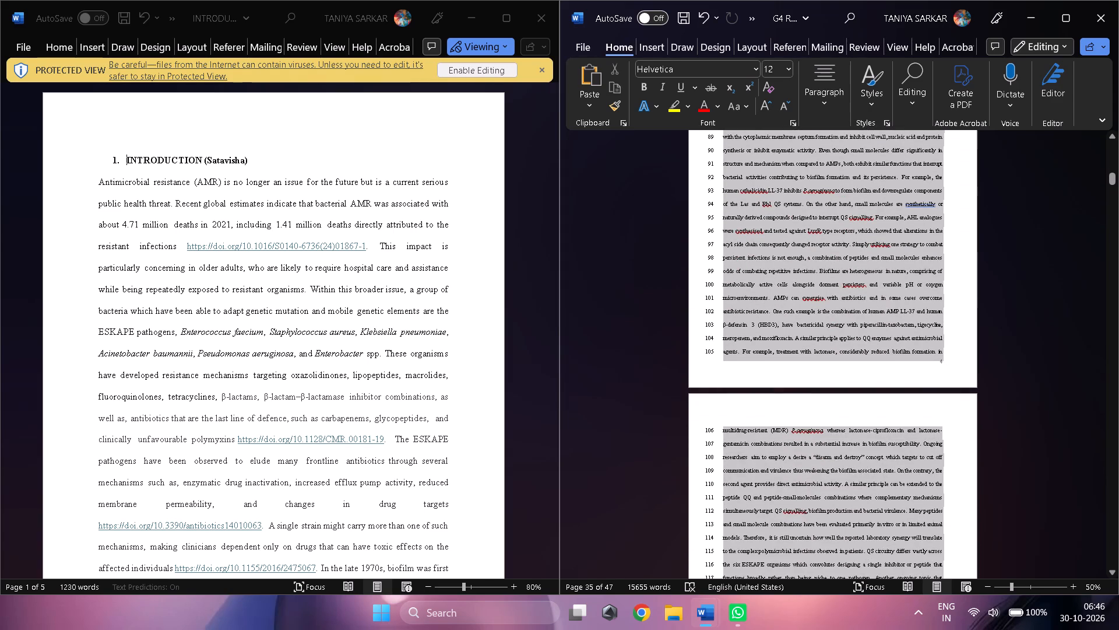
{"action": "left_click_drag", "start_coordinate": [979, 576], "coordinate": [979, 576]}
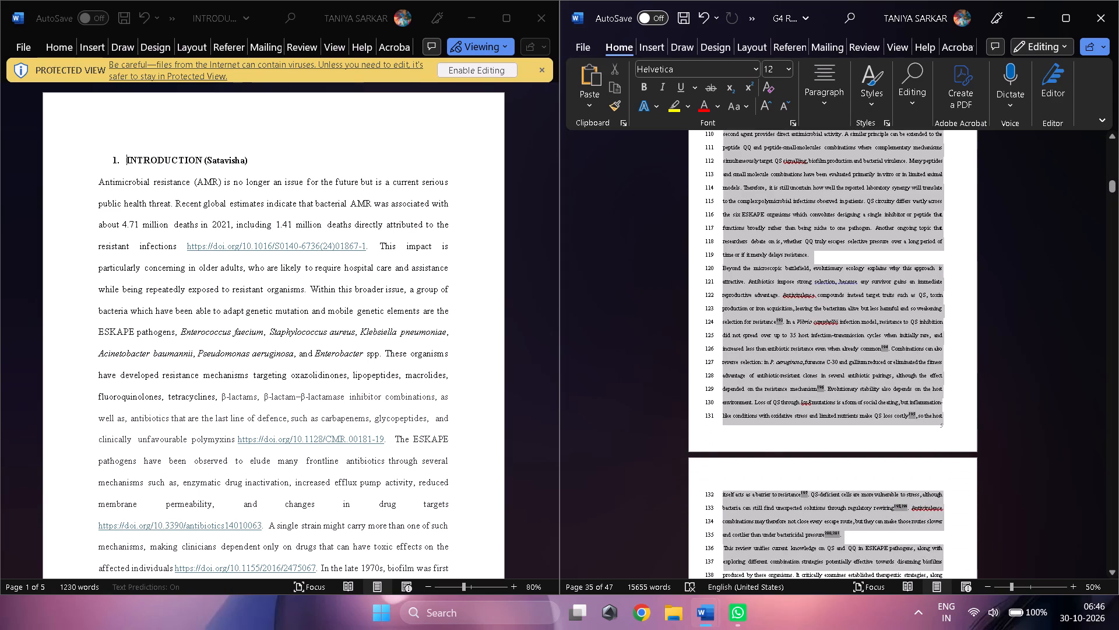
{"action": "left_click_drag", "start_coordinate": [979, 576], "coordinate": [978, 360]}
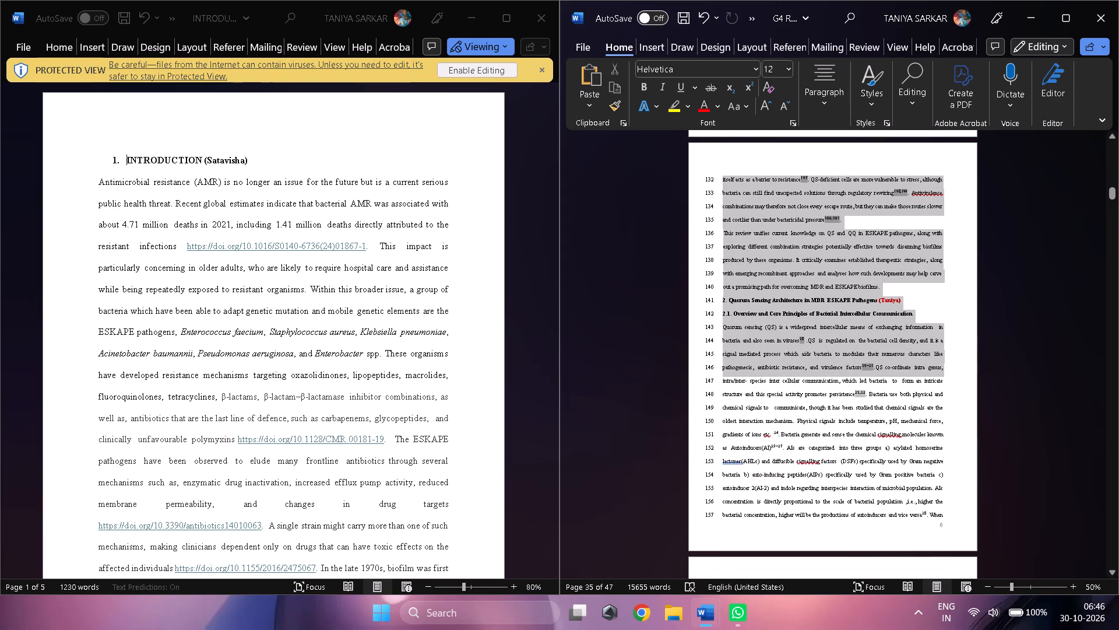
{"action": "left_click_drag", "start_coordinate": [978, 360], "coordinate": [889, 213]}
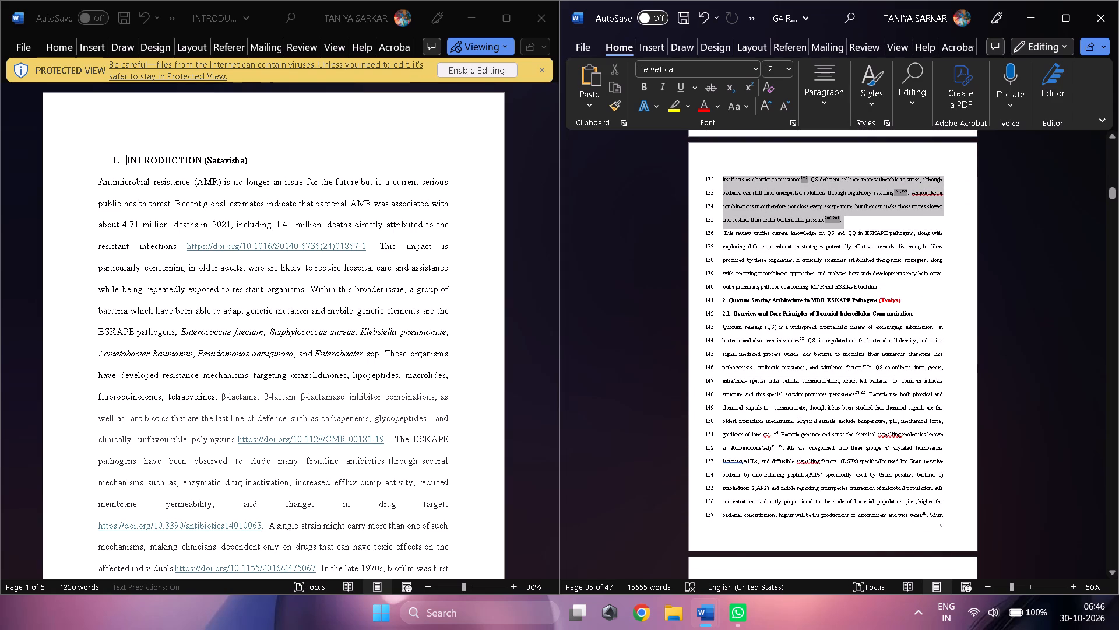
{"action": "left_click_drag", "start_coordinate": [889, 213], "coordinate": [852, 198]}
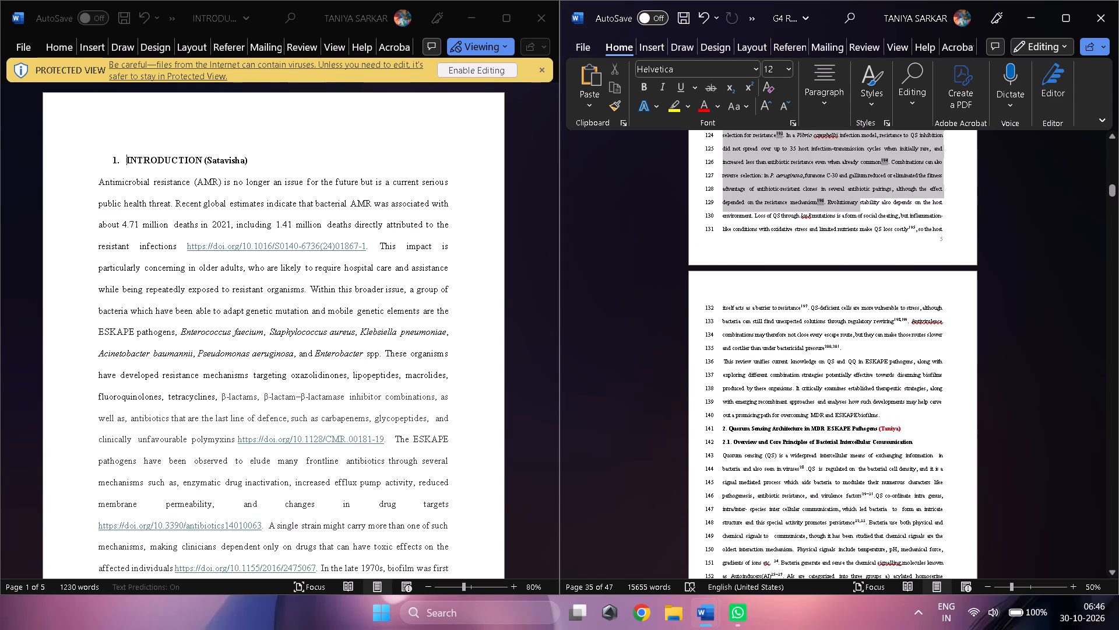
{"action": "left_click_drag", "start_coordinate": [852, 198], "coordinate": [847, 131]}
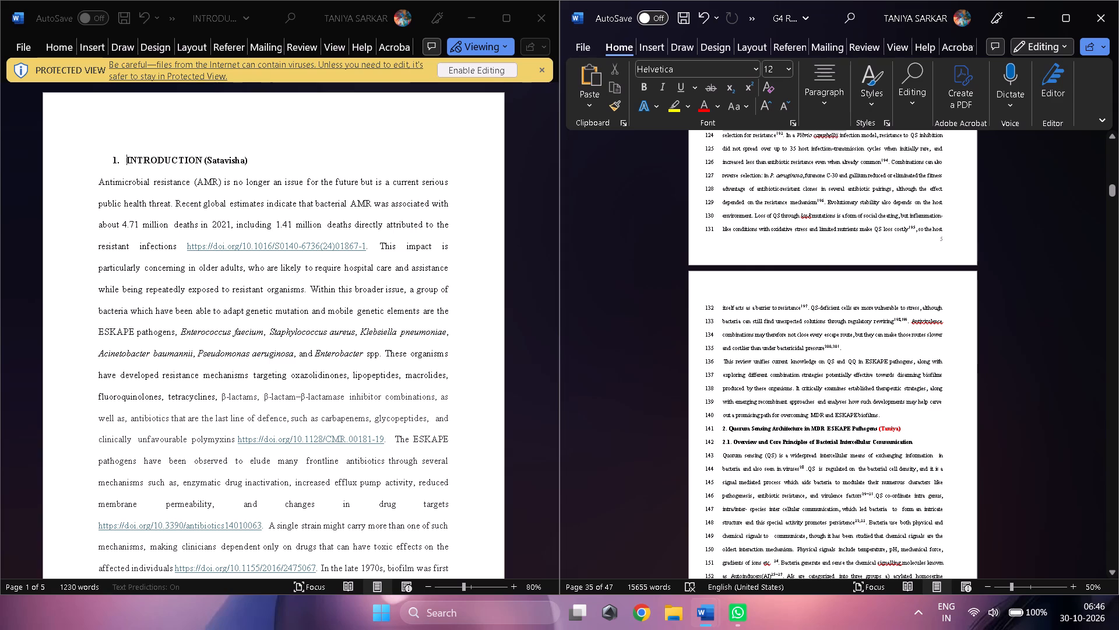
{"action": "left_click_drag", "start_coordinate": [847, 131], "coordinate": [891, 205]}
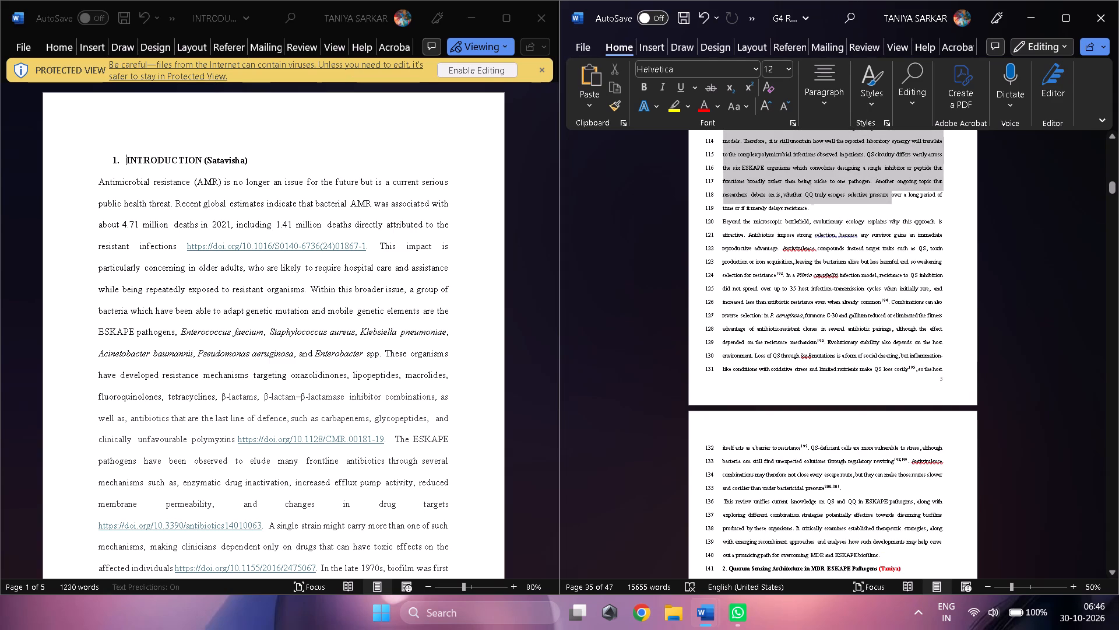
{"action": "left_click_drag", "start_coordinate": [891, 205], "coordinate": [891, 210]}
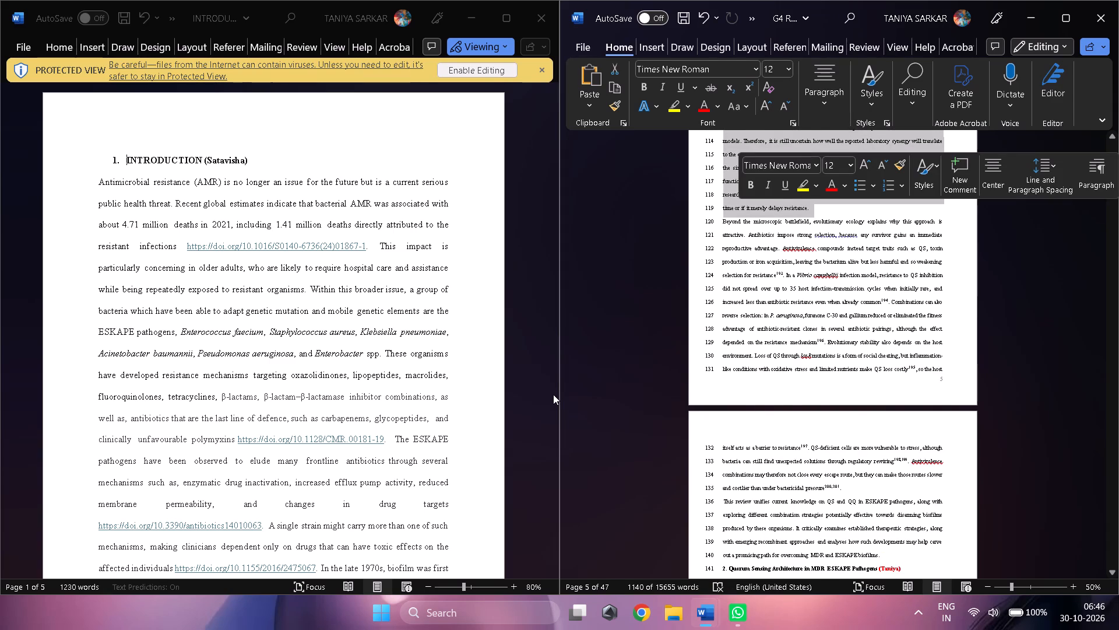
{"action": "key", "text": "BackSpace"}
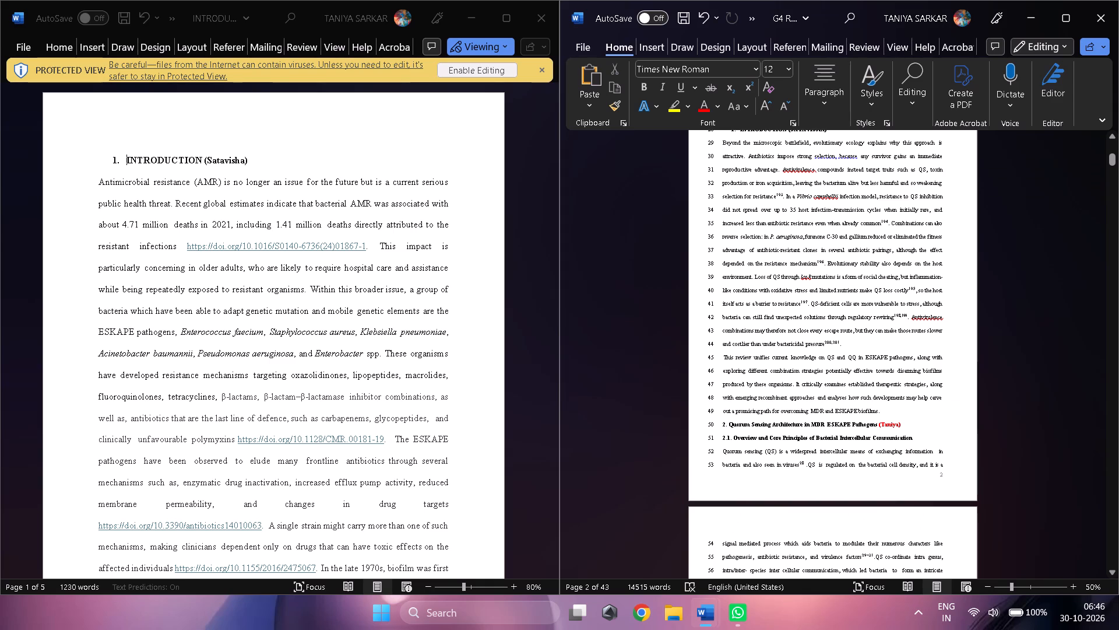
Delete the introduction's closing paragraph beginning "This review unifies current knowledge" and ending "MDR and ESKAPE biofilms.".
{"action": "left_click_drag", "start_coordinate": [724, 356], "coordinate": [910, 409]}
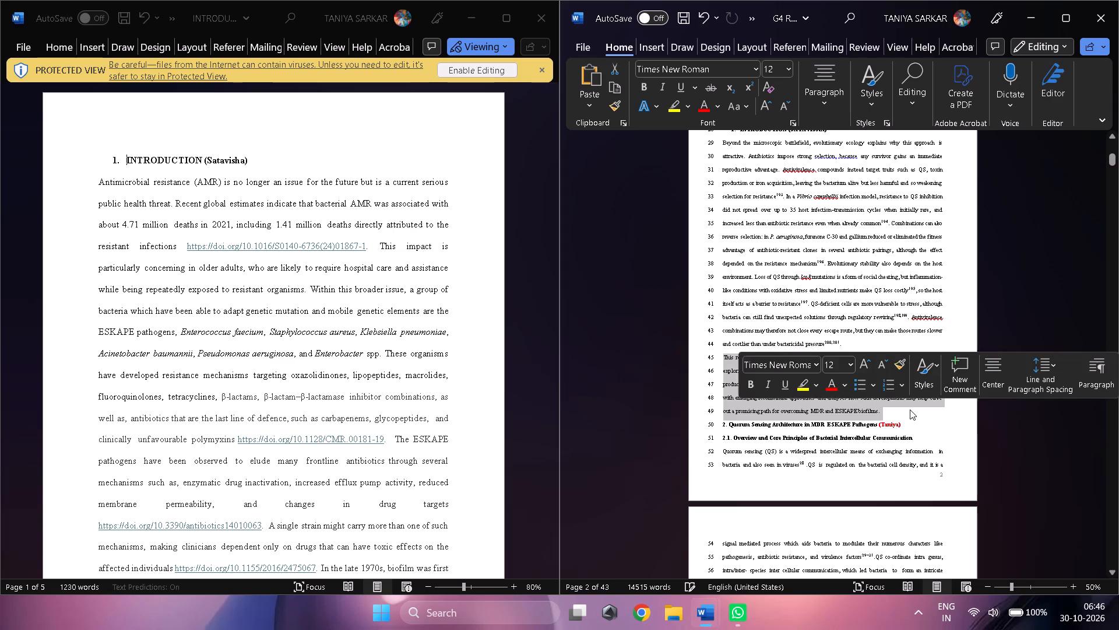
{"action": "key", "text": "BackSpace"}
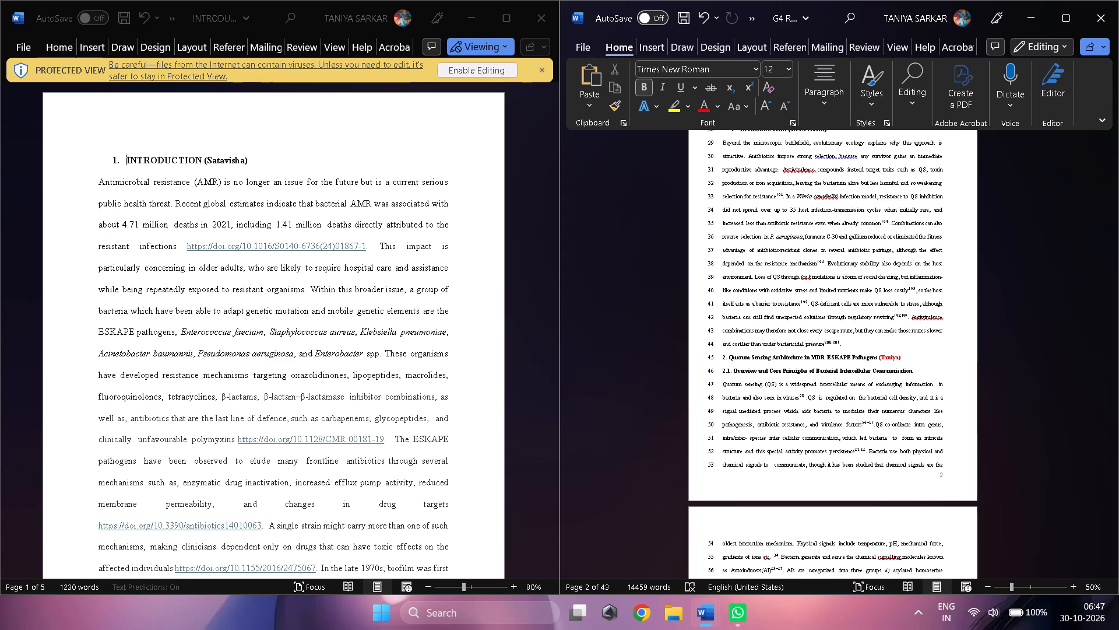
Copy the whole body text below the heading in the INTRODUCTION_trimmed_with_DOIs document, from "Antimicrobial resistance (AMR)" to its end.
{"action": "left_click_drag", "start_coordinate": [100, 181], "coordinate": [182, 292]}
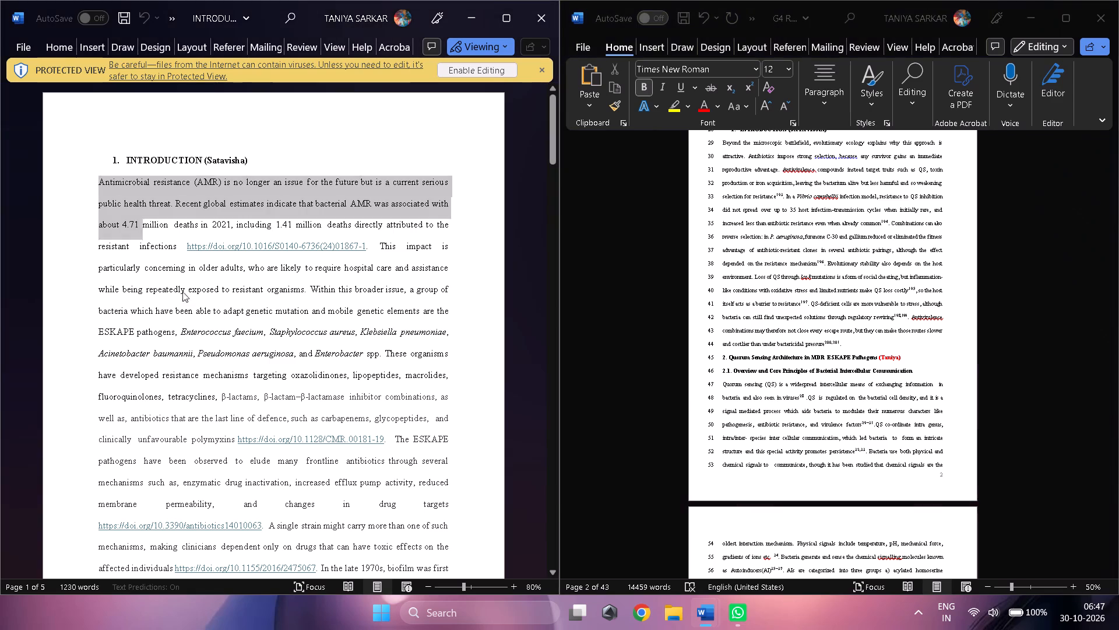
{"action": "left_click_drag", "start_coordinate": [182, 292], "coordinate": [452, 587]}
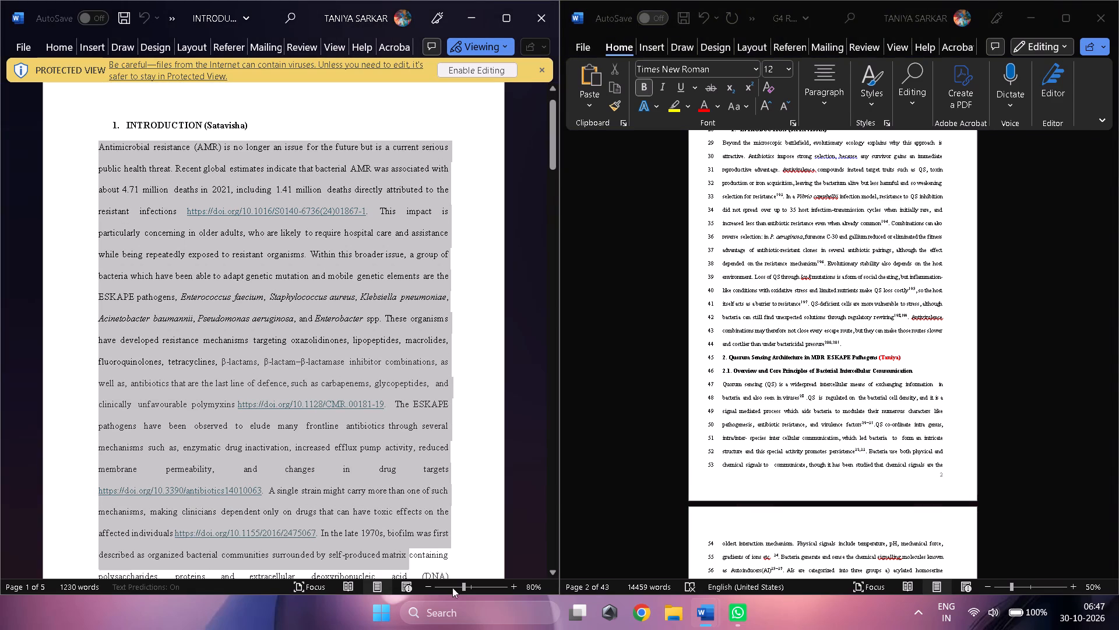
{"action": "left_click_drag", "start_coordinate": [452, 587], "coordinate": [469, 594]}
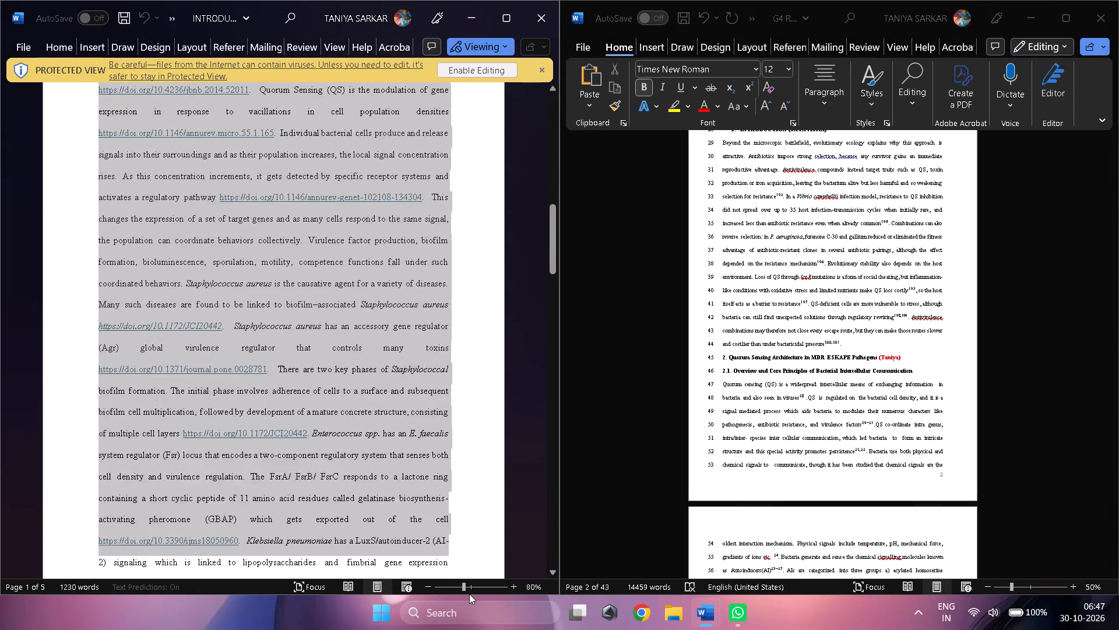
{"action": "left_click_drag", "start_coordinate": [469, 594], "coordinate": [490, 591]}
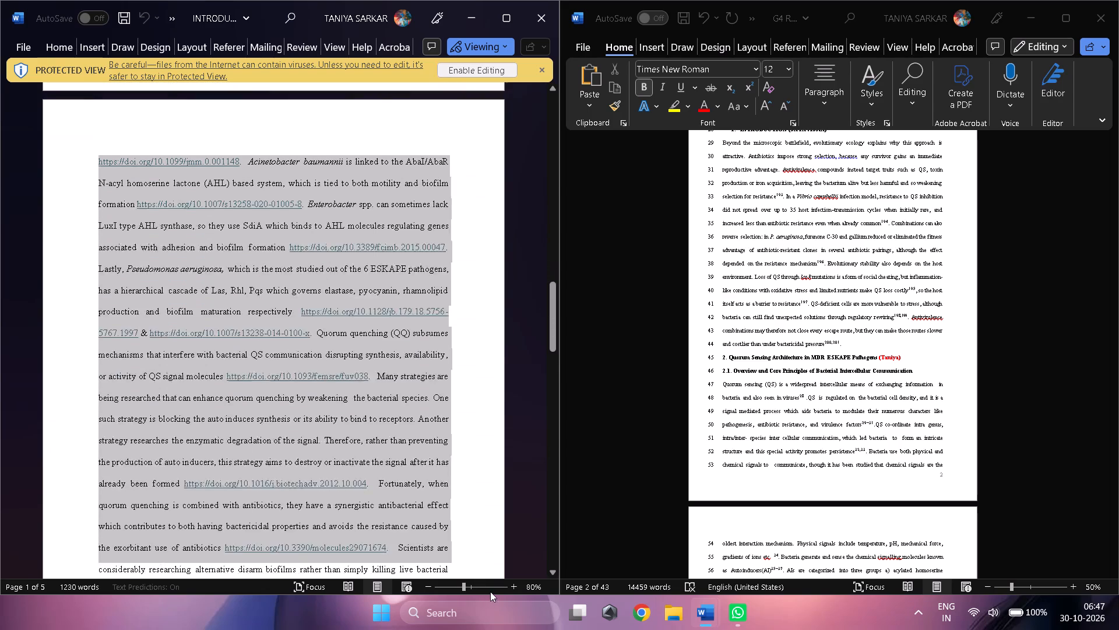
{"action": "left_click_drag", "start_coordinate": [490, 591], "coordinate": [483, 593]}
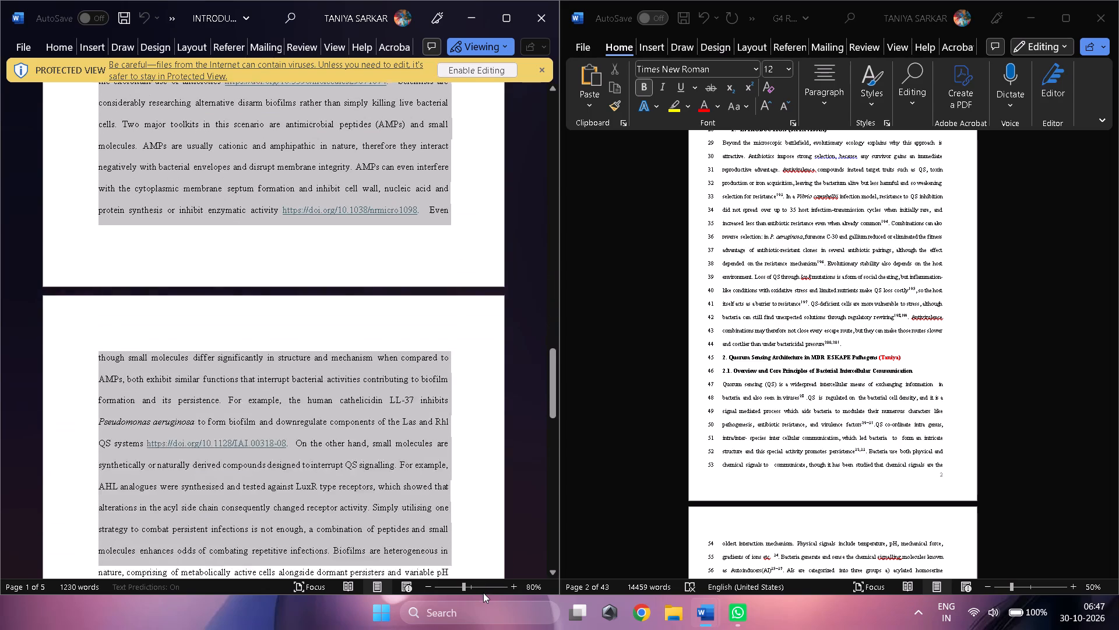
{"action": "left_click_drag", "start_coordinate": [483, 593], "coordinate": [483, 594]}
{"action": "right_click", "coordinate": [266, 209]}
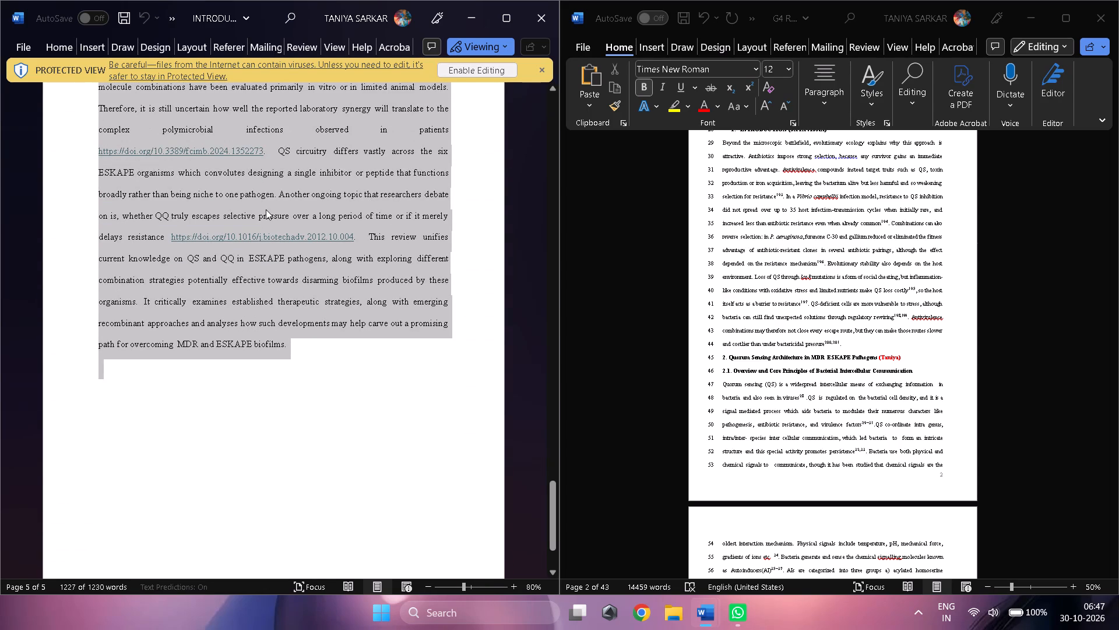
{"action": "left_click", "coordinate": [292, 268]}
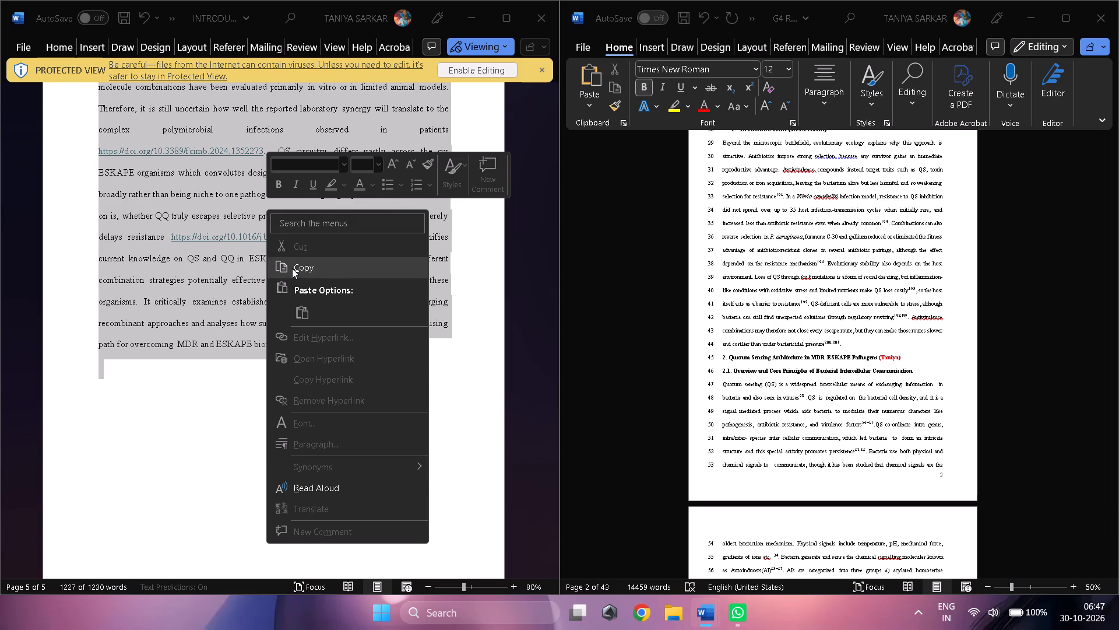
Minimise the INTRODUCTION_trimmed_with_DOIs document and maximise the G4 Review final window.
{"action": "left_click", "coordinate": [477, 14]}
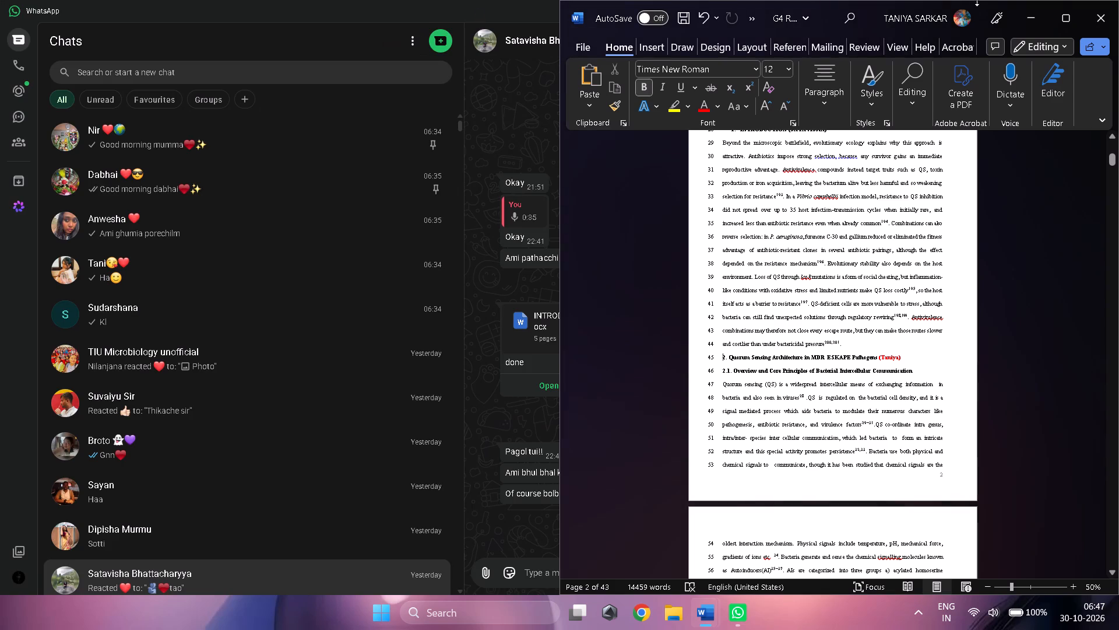
{"action": "left_click", "coordinate": [1063, 17]}
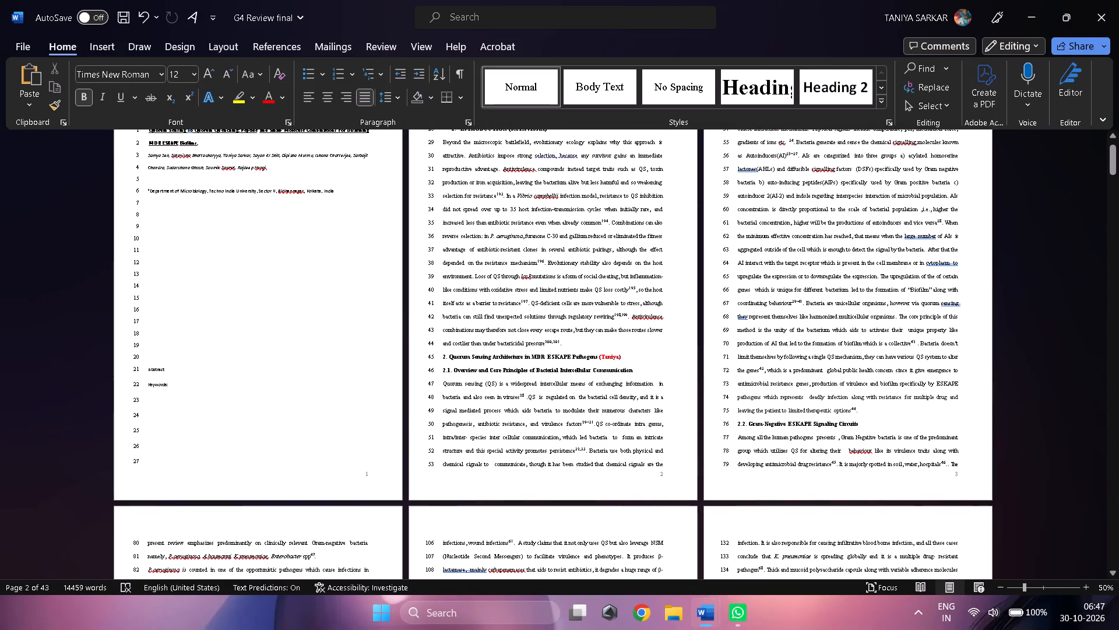
Paste the copied introduction text under the section 1 INTRODUCTION heading, before the paragraph beginning "Beyond the microscopic battlefield".
{"action": "left_click_drag", "start_coordinate": [1116, 166], "coordinate": [1100, 128]}
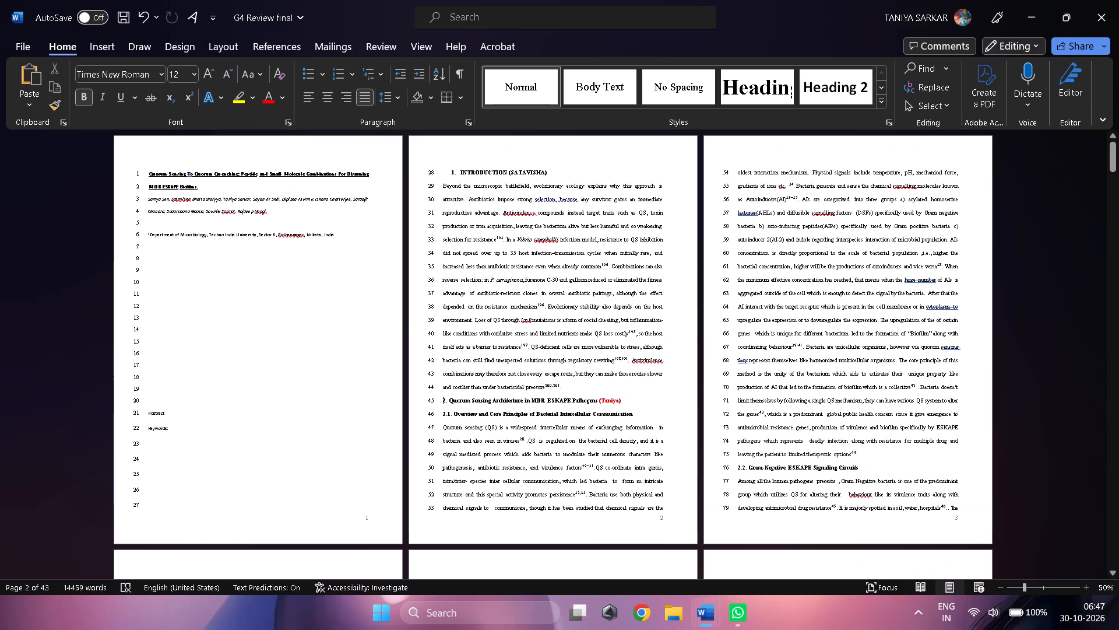
{"action": "left_click", "coordinate": [438, 185]}
{"action": "scroll", "coordinate": [438, 185], "scroll_direction": "up", "scroll_amount": 3, "text": "ctrl"}
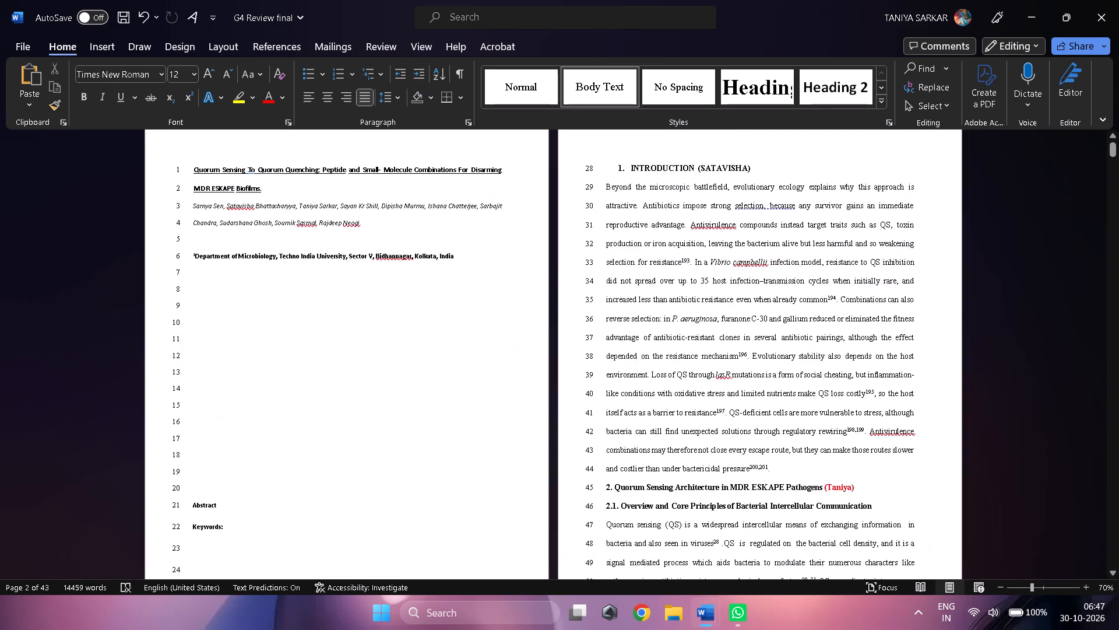
{"action": "scroll", "coordinate": [438, 185], "scroll_direction": "up", "scroll_amount": 2, "text": "ctrl"}
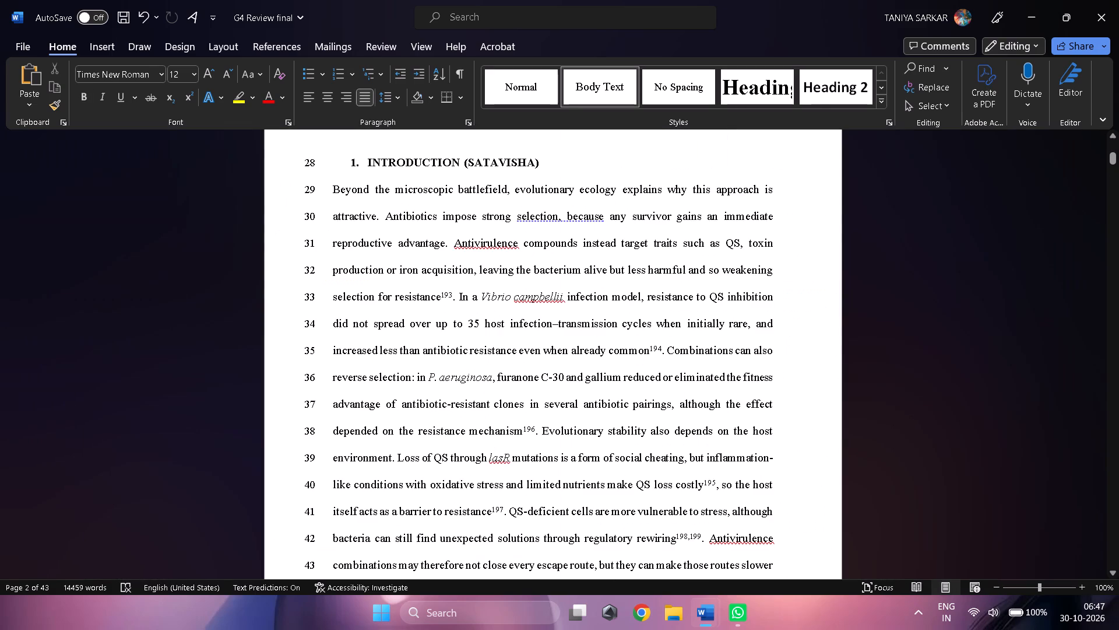
{"action": "key", "text": "ctrl+v"}
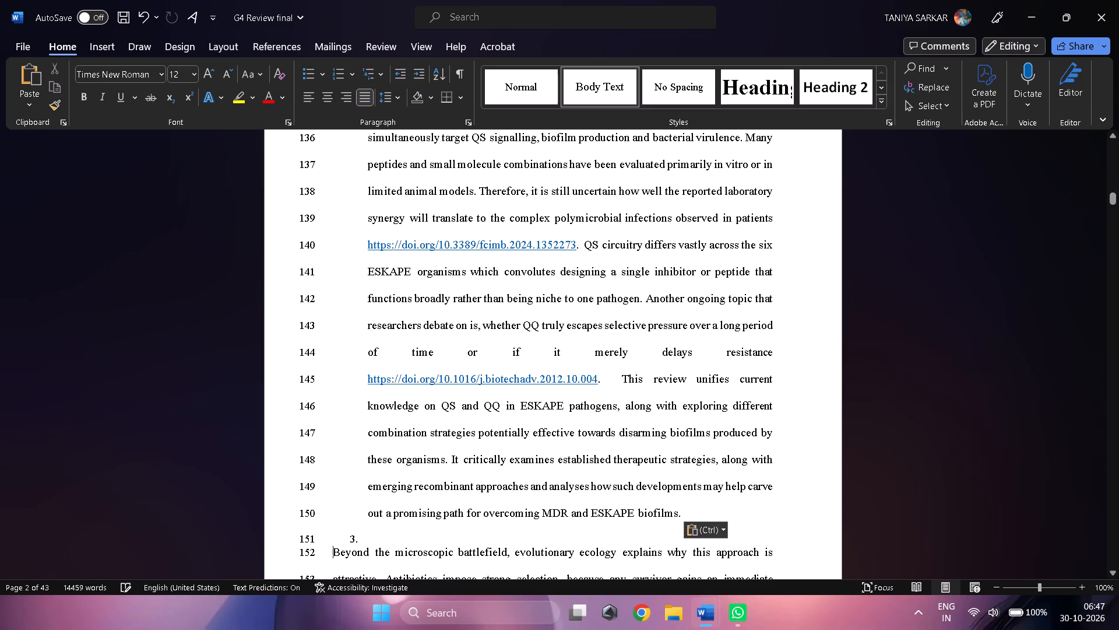
Remove the list number and its indent from the pasted paragraph beginning "Antimicrobial resistance (AMR)" under the section 1 heading.
{"action": "left_click", "coordinate": [1110, 134]}
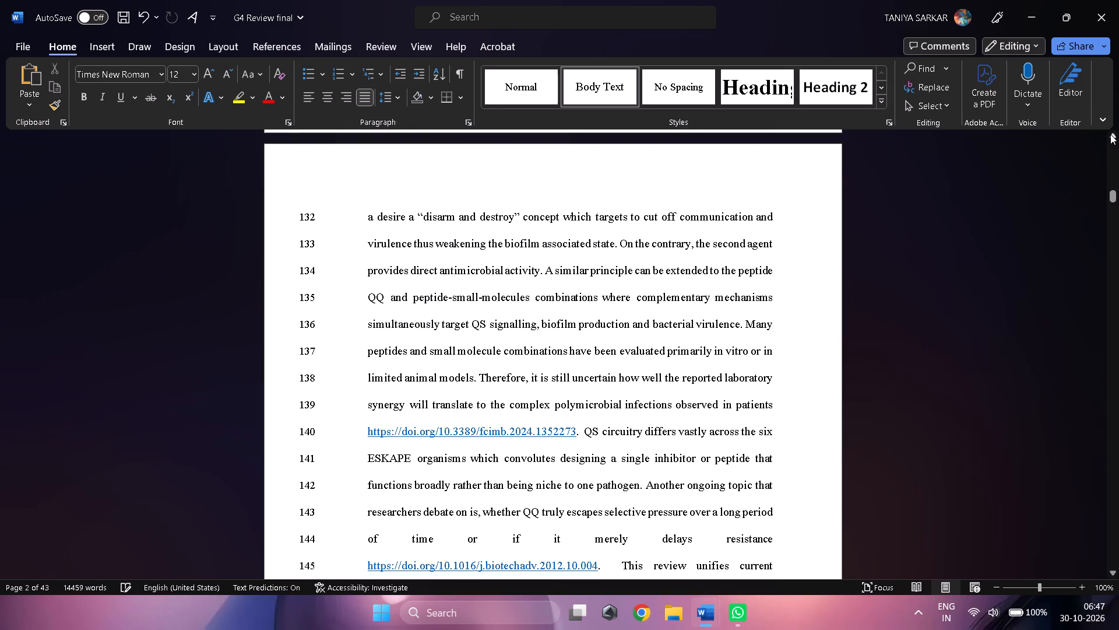
{"action": "triple_click", "coordinate": [1110, 134]}
{"action": "left_click", "coordinate": [1110, 134]}
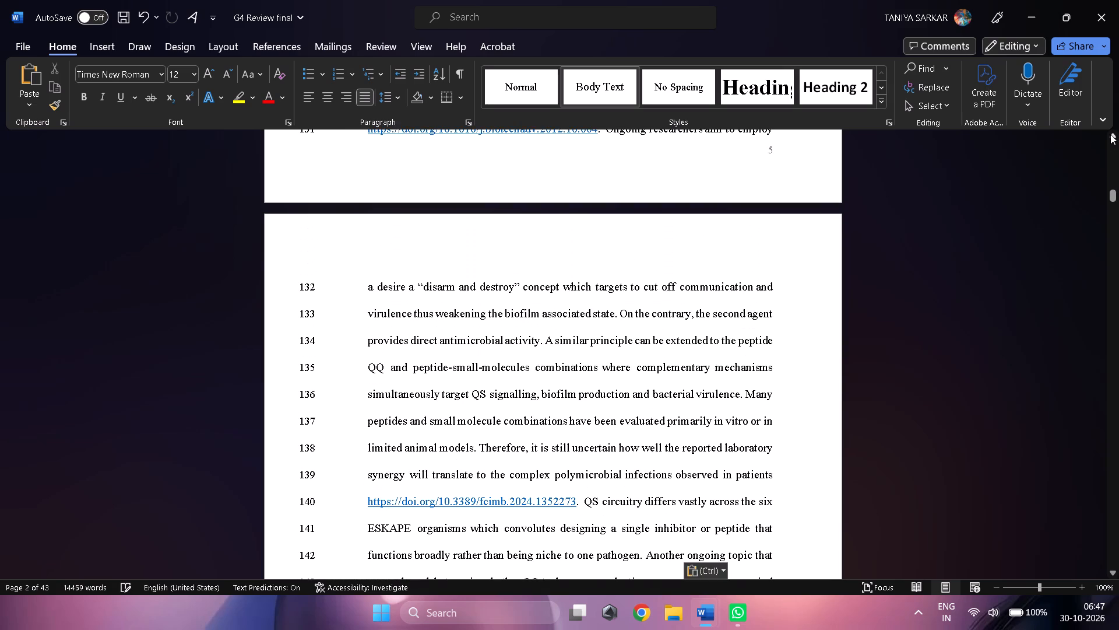
{"action": "left_click_drag", "start_coordinate": [1113, 196], "coordinate": [1106, 148]}
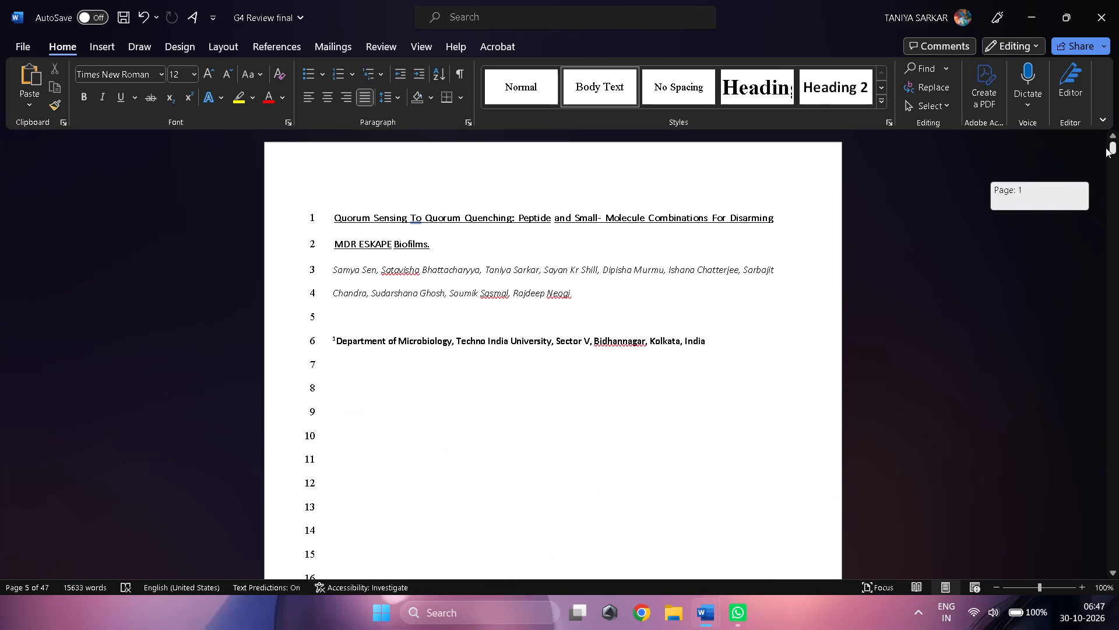
{"action": "left_click_drag", "start_coordinate": [1106, 148], "coordinate": [1107, 156]}
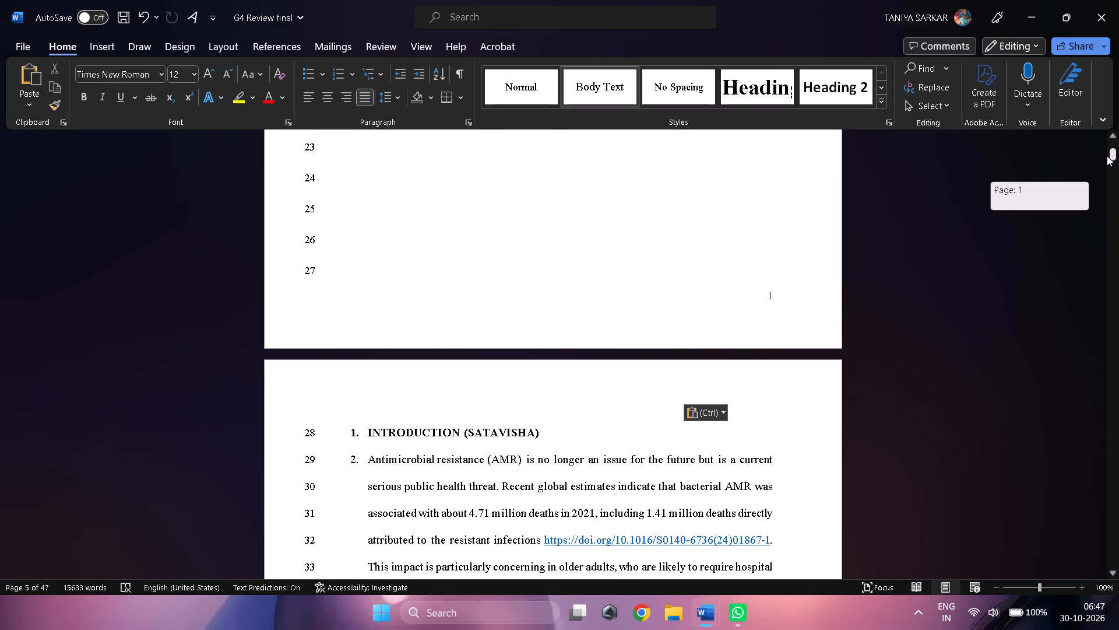
{"action": "left_click_drag", "start_coordinate": [1107, 156], "coordinate": [1107, 157]}
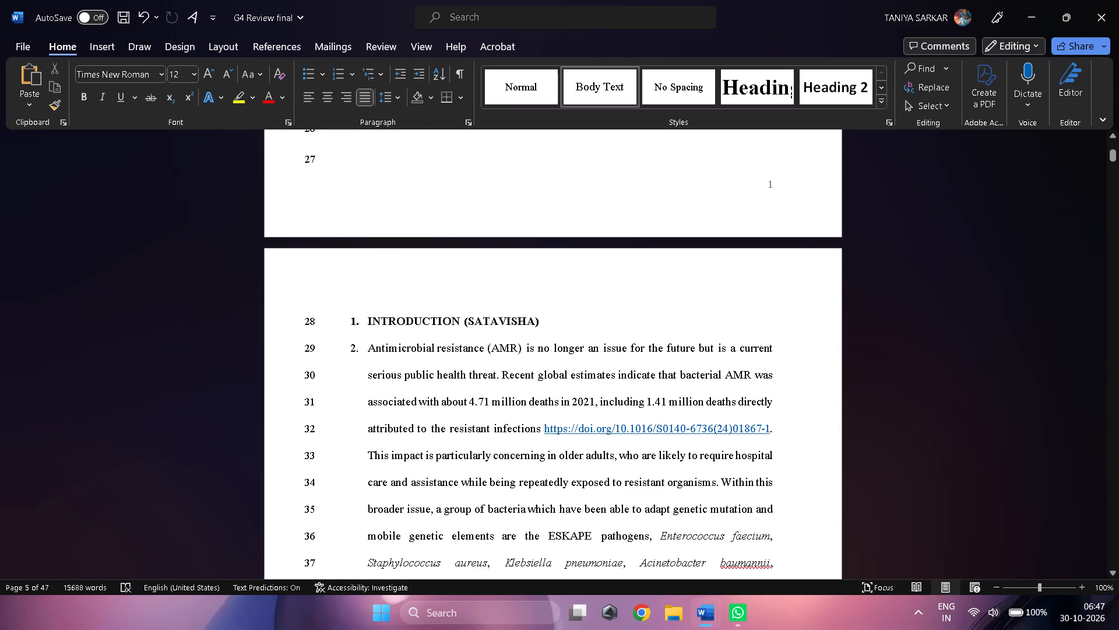
{"action": "left_click", "coordinate": [360, 350]}
{"action": "key", "text": "BackSpace"}
{"action": "key", "text": "BackSpace"}
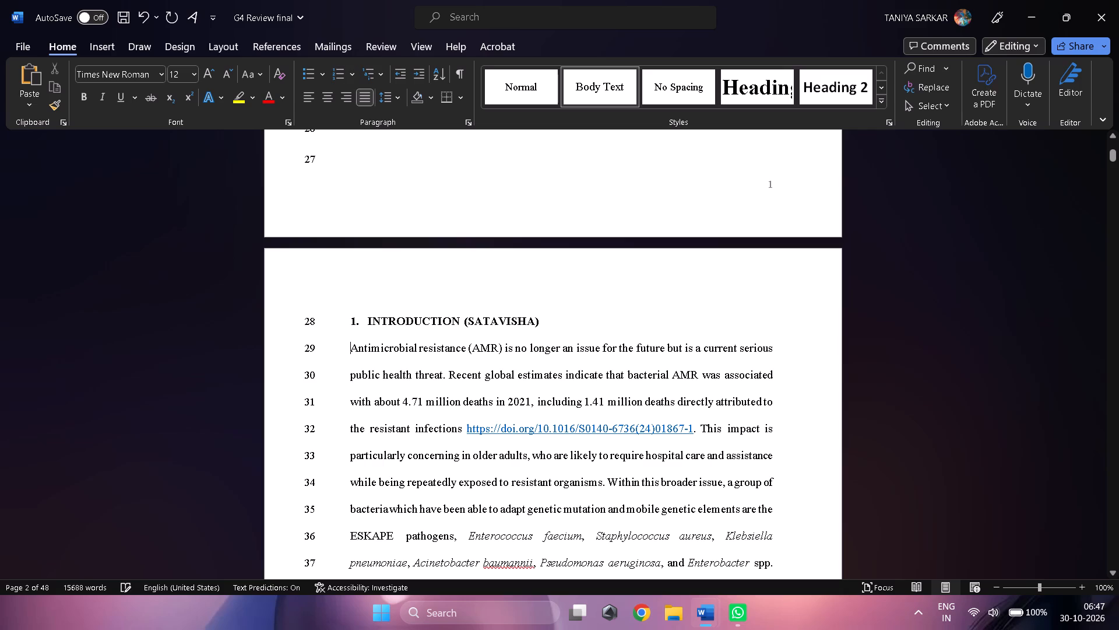
Change the word INTRODUCTION in the section 1 heading to "Introduction".
{"action": "left_click", "coordinate": [462, 317]}
{"action": "key", "text": "BackSpace"}
{"action": "key", "text": "BackSpace"}
{"action": "key", "text": "BackSpace"}
{"action": "key", "text": "BackSpace"}
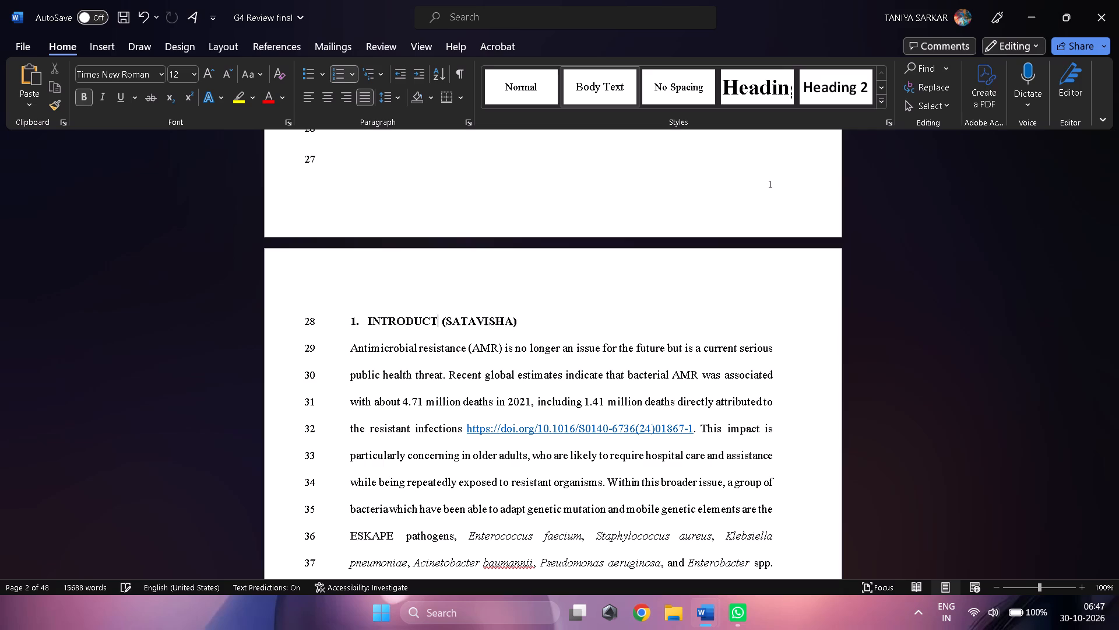
{"action": "key", "text": "BackSpace"}
{"action": "key", "text": "BackSpace"}
{"action": "key", "text": "BackSpace"}
{"action": "key", "text": "BackSpace"}
{"action": "key", "text": "BackSpace"}
{"action": "key", "text": "BackSpace"}
{"action": "key", "text": "BackSpace"}
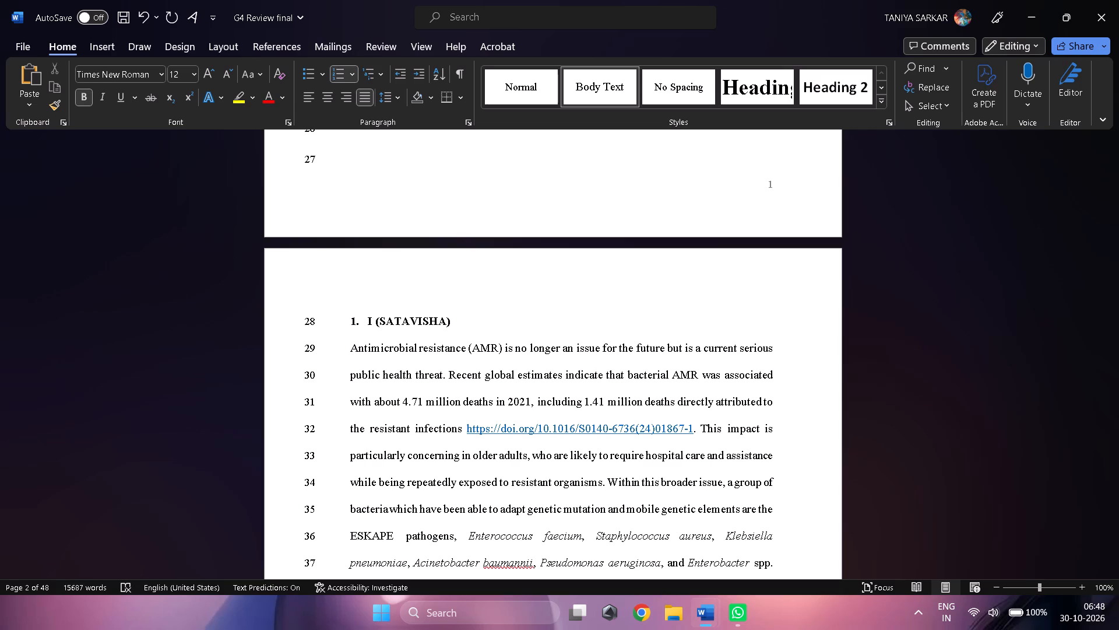
{"action": "key", "text": "n"}
{"action": "type", "text": "trodyction"}
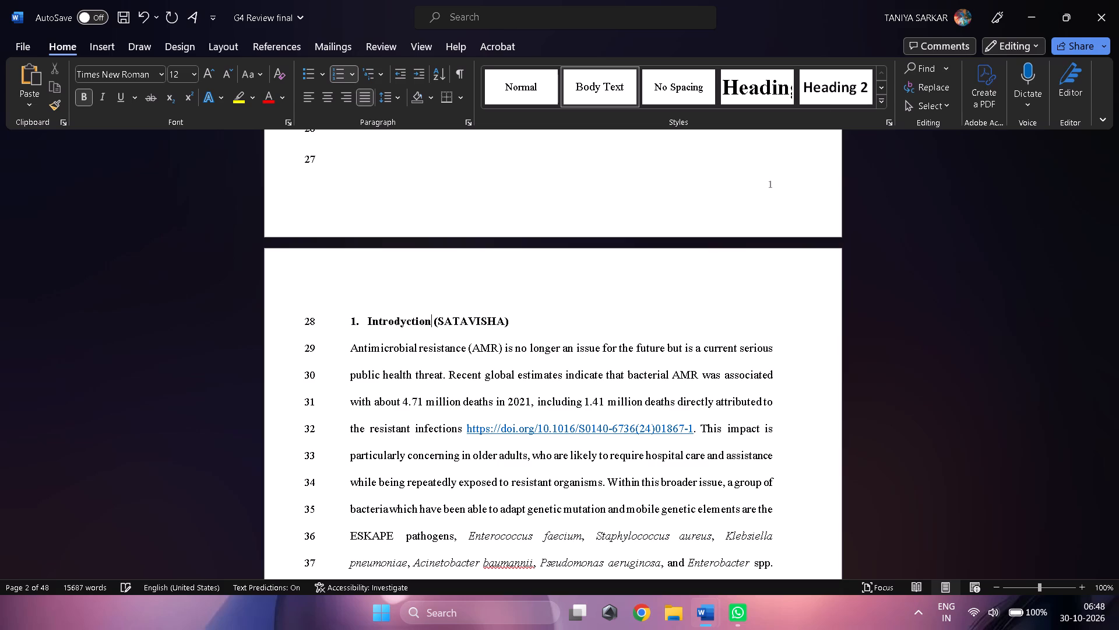
{"action": "key", "text": "BackSpace"}
{"action": "key", "text": "BackSpace"}
{"action": "key", "text": "BackSpace"}
{"action": "key", "text": "BackSpace"}
{"action": "key", "text": "BackSpace"}
{"action": "key", "text": "BackSpace"}
{"action": "type", "text": "uction"}
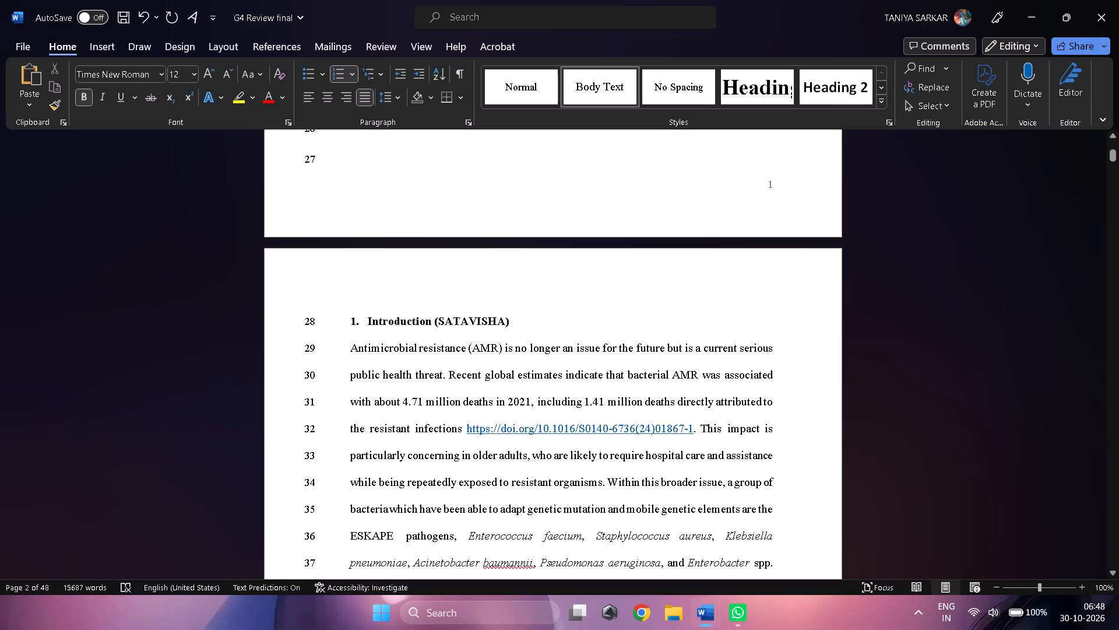
Read through the pasted introduction text from its beginning to the Staphylococcus aureus passage on page 3.
{"action": "left_click_drag", "start_coordinate": [1110, 573], "coordinate": [1109, 578]}
{"action": "left_click", "coordinate": [1111, 548]}
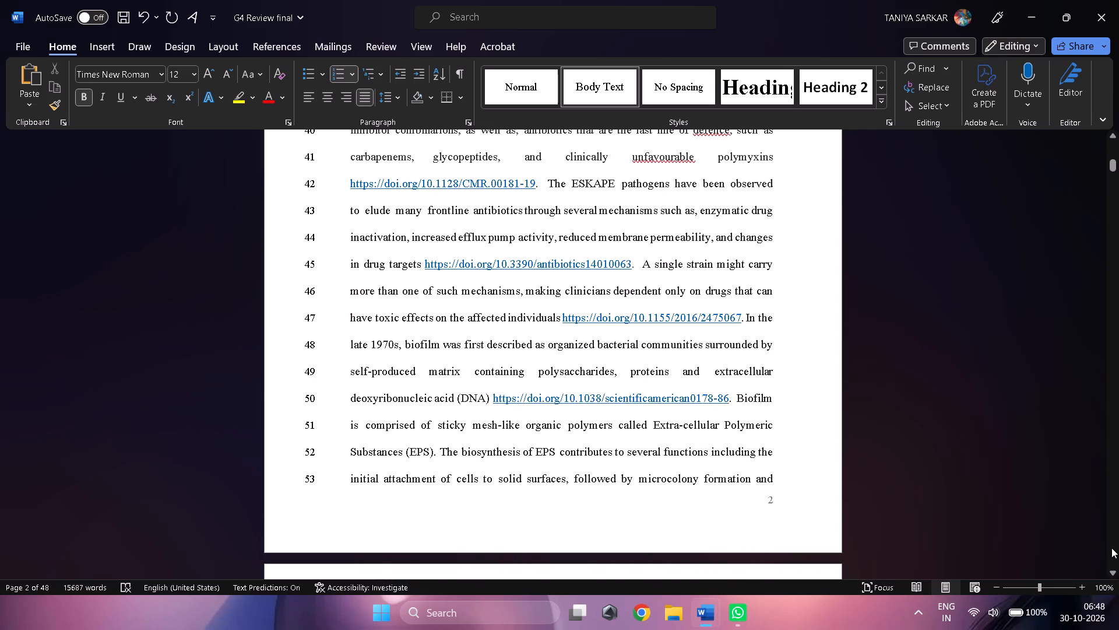
{"action": "left_click", "coordinate": [1111, 548]}
{"action": "left_click", "coordinate": [1111, 548]}
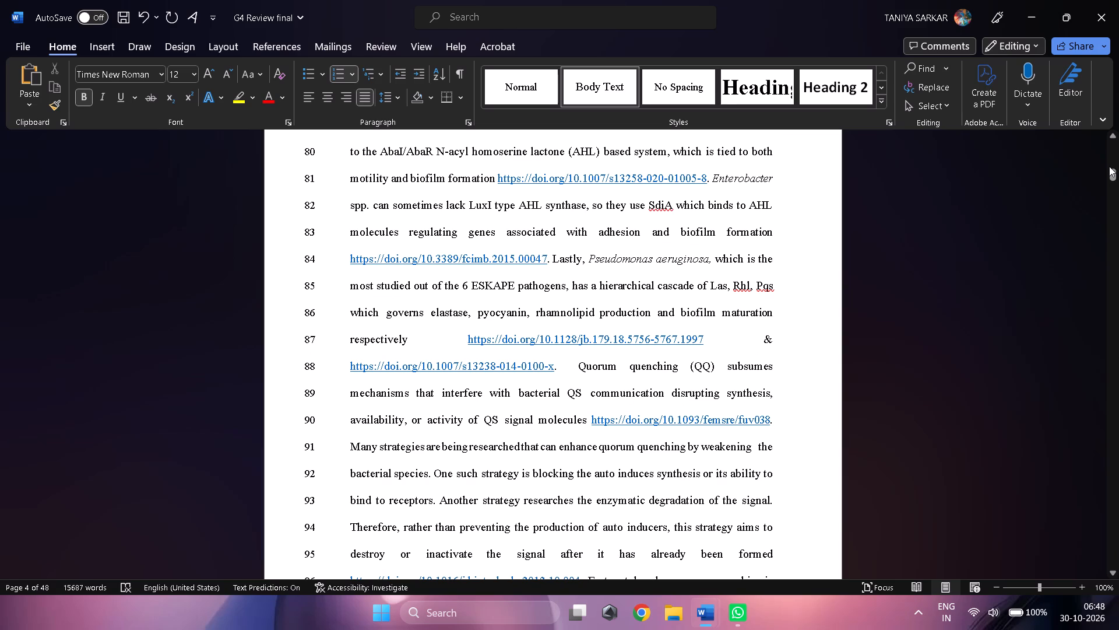
{"action": "triple_click", "coordinate": [1116, 138]}
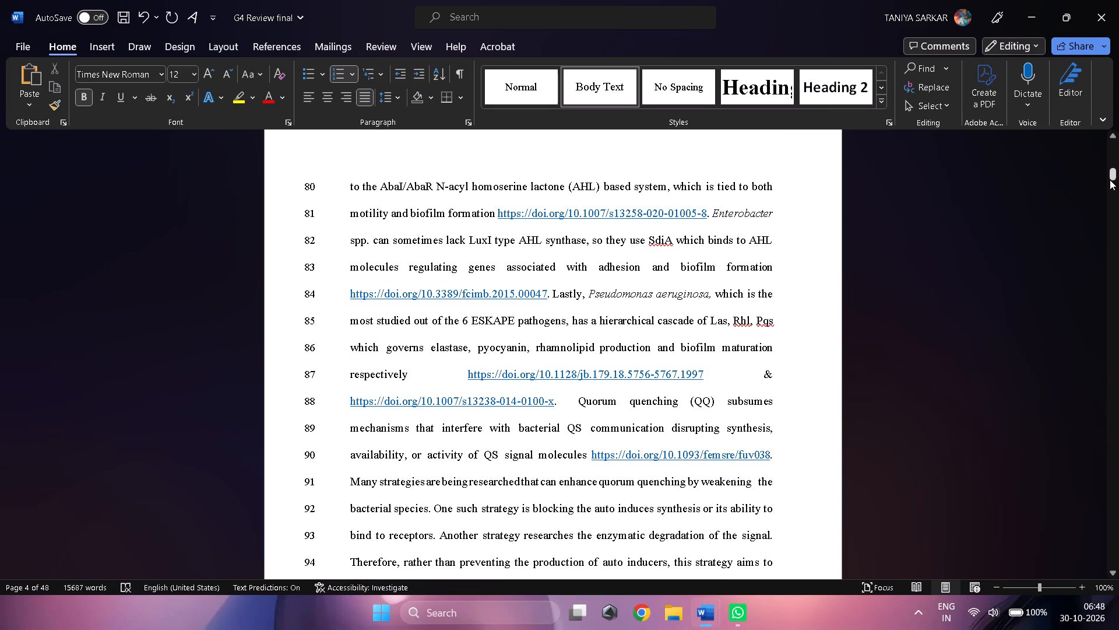
{"action": "left_click_drag", "start_coordinate": [1112, 174], "coordinate": [1113, 156]}
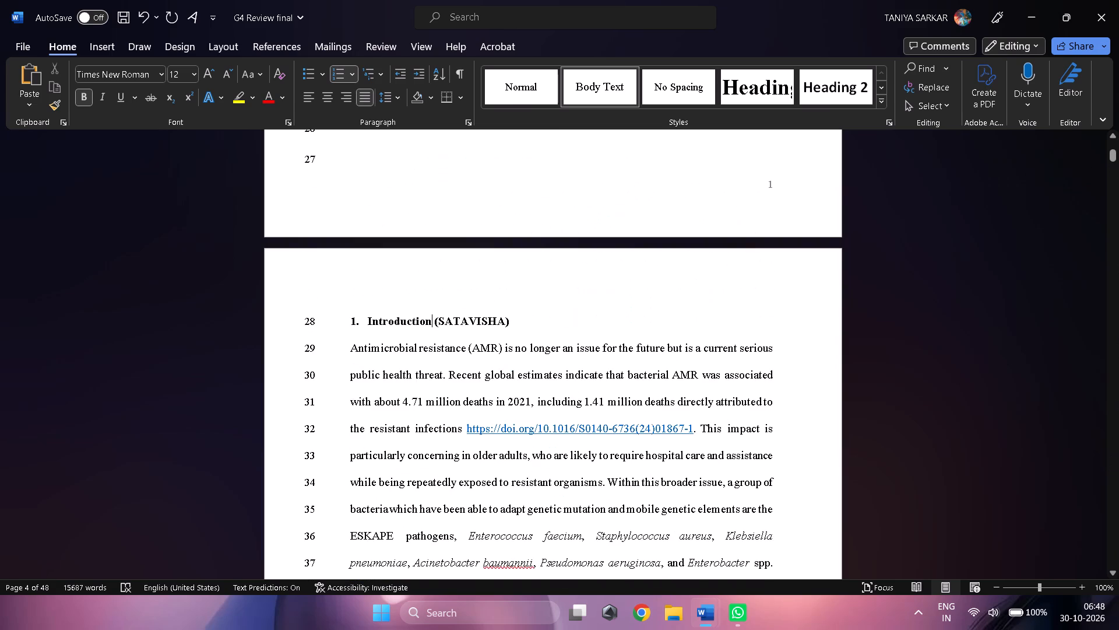
{"action": "double_click", "coordinate": [1113, 570]}
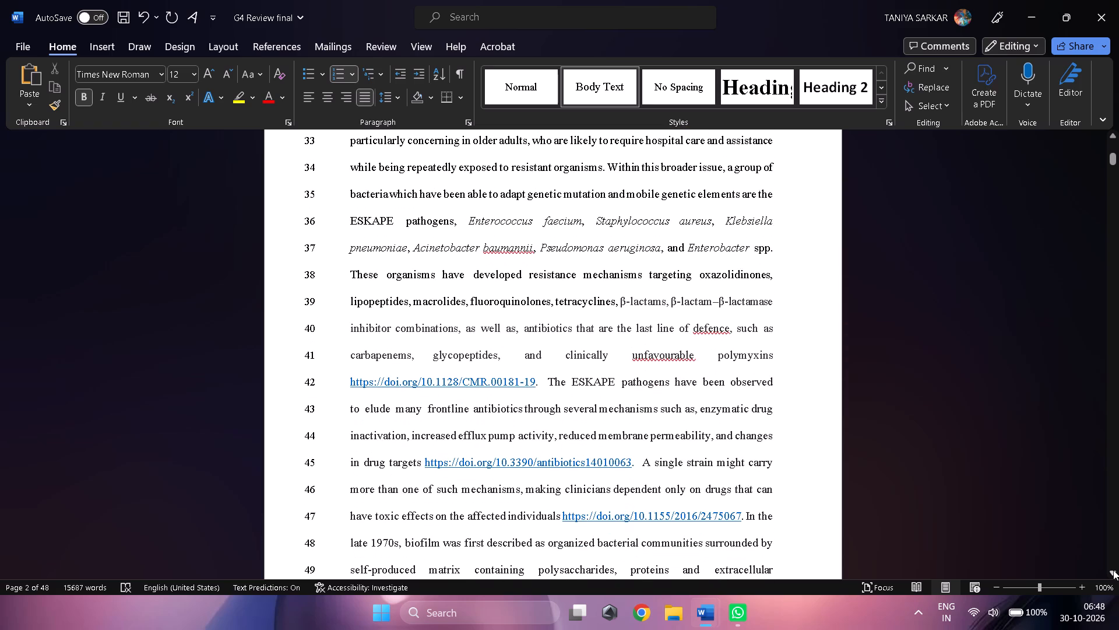
{"action": "left_click", "coordinate": [1113, 570]}
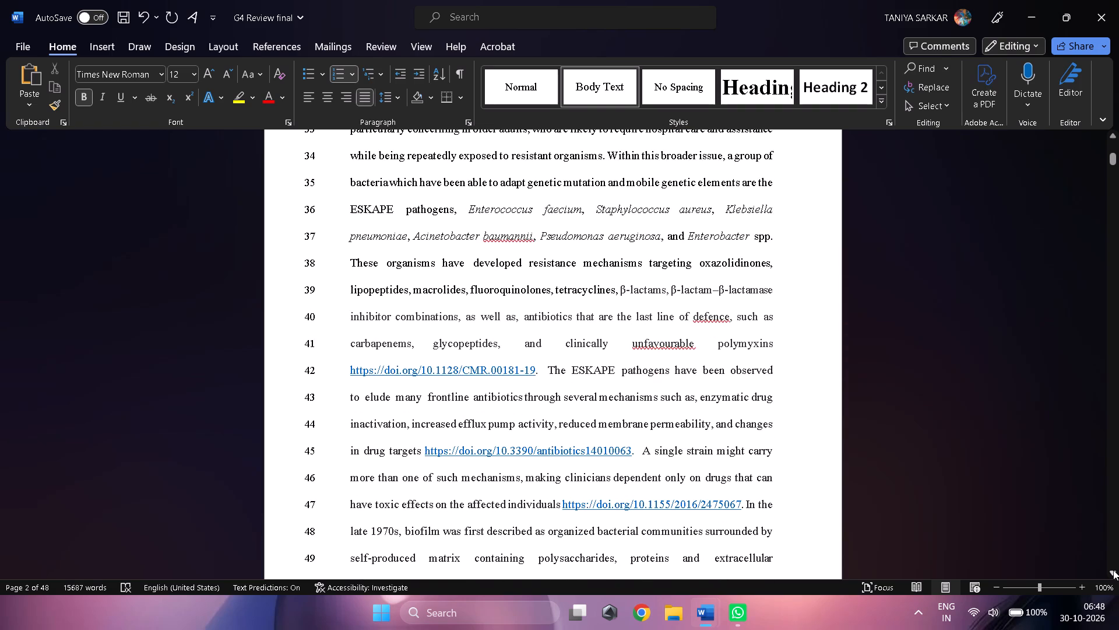
{"action": "left_click", "coordinate": [1113, 570]}
{"action": "triple_click", "coordinate": [1113, 570]}
{"action": "left_click", "coordinate": [1113, 570]}
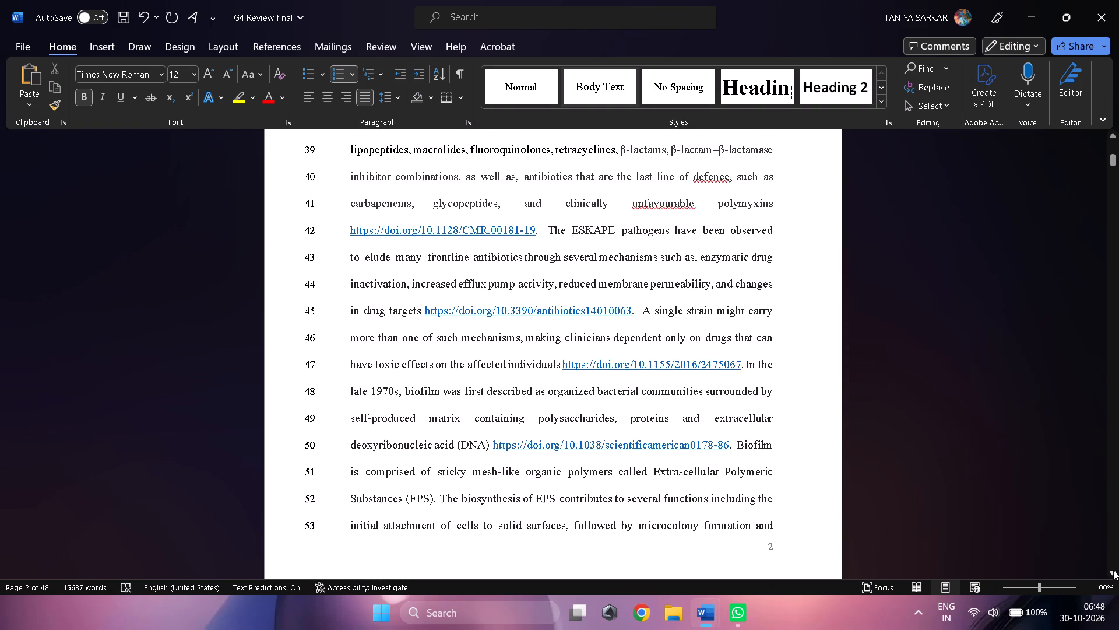
{"action": "triple_click", "coordinate": [1113, 570]}
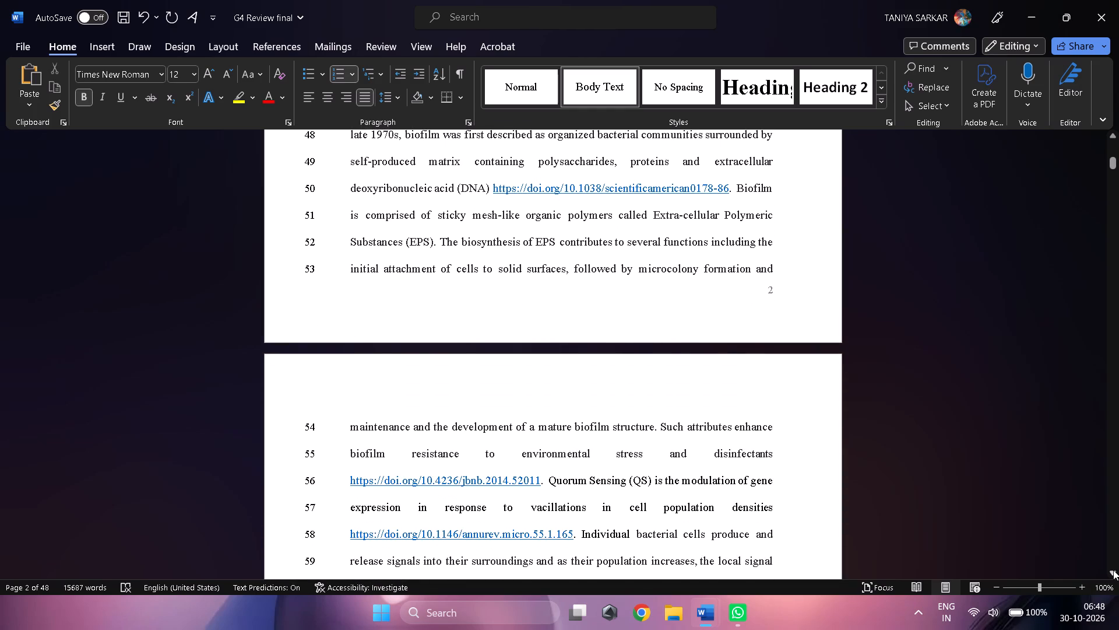
{"action": "triple_click", "coordinate": [1113, 570]}
{"action": "triple_click", "coordinate": [1113, 570]}
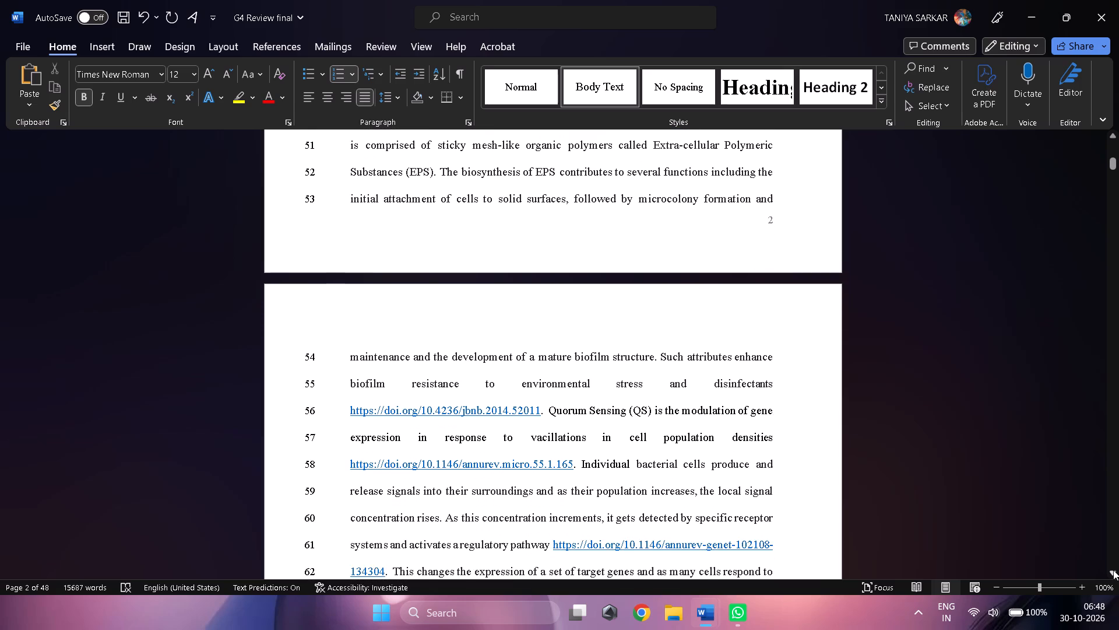
{"action": "triple_click", "coordinate": [1113, 570]}
{"action": "triple_click", "coordinate": [1113, 570]}
{"action": "triple_click", "coordinate": [1113, 570]}
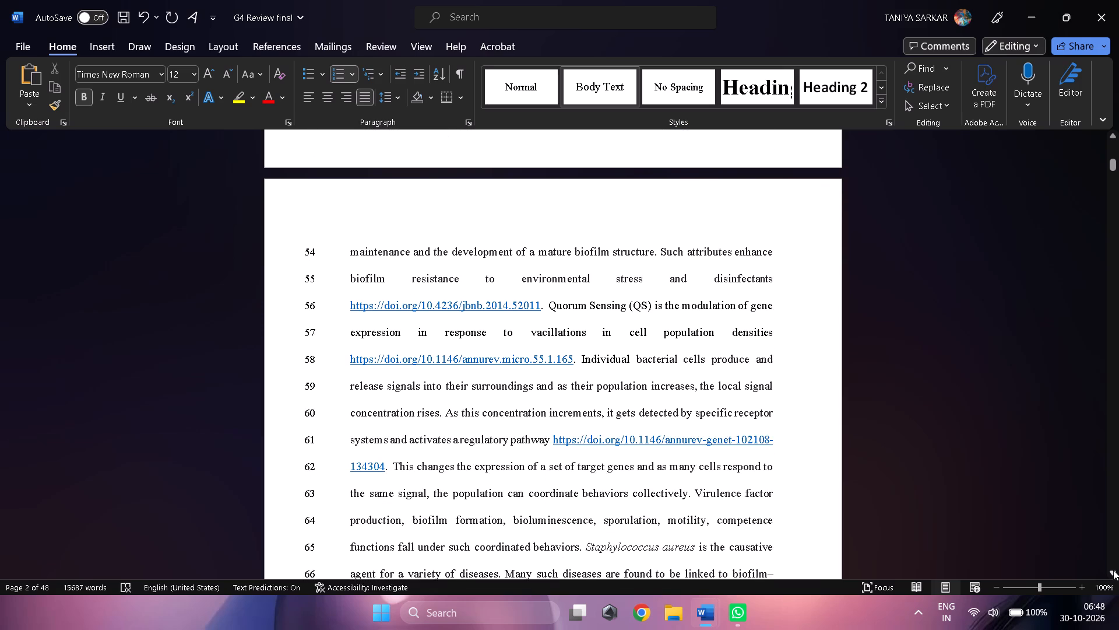
{"action": "triple_click", "coordinate": [1113, 570]}
{"action": "left_click", "coordinate": [1113, 570]}
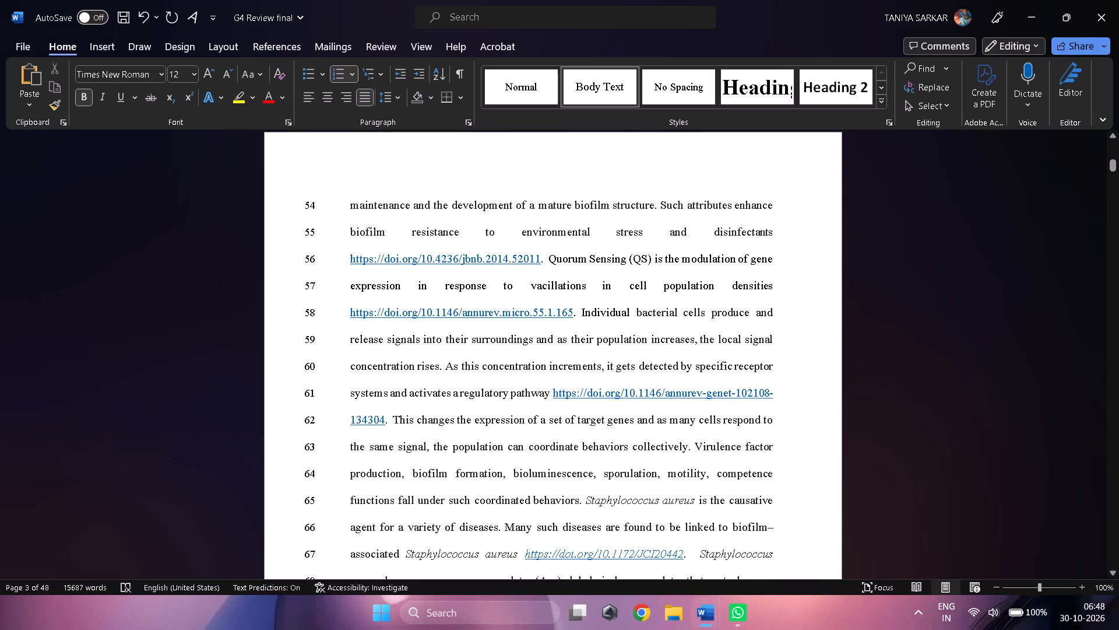
Abbreviate "Staphylococcus aureus" to "S. aureus" in the sentence continuing "is the causative agent for a variety of diseases".
{"action": "left_click", "coordinate": [662, 501]}
{"action": "key", "text": "BackSpace"}
{"action": "key", "text": "BackSpace"}
{"action": "key", "text": "BackSpace"}
{"action": "key", "text": "BackSpace"}
{"action": "key", "text": "BackSpace"}
{"action": "key", "text": "BackSpace"}
{"action": "key", "text": "BackSpace"}
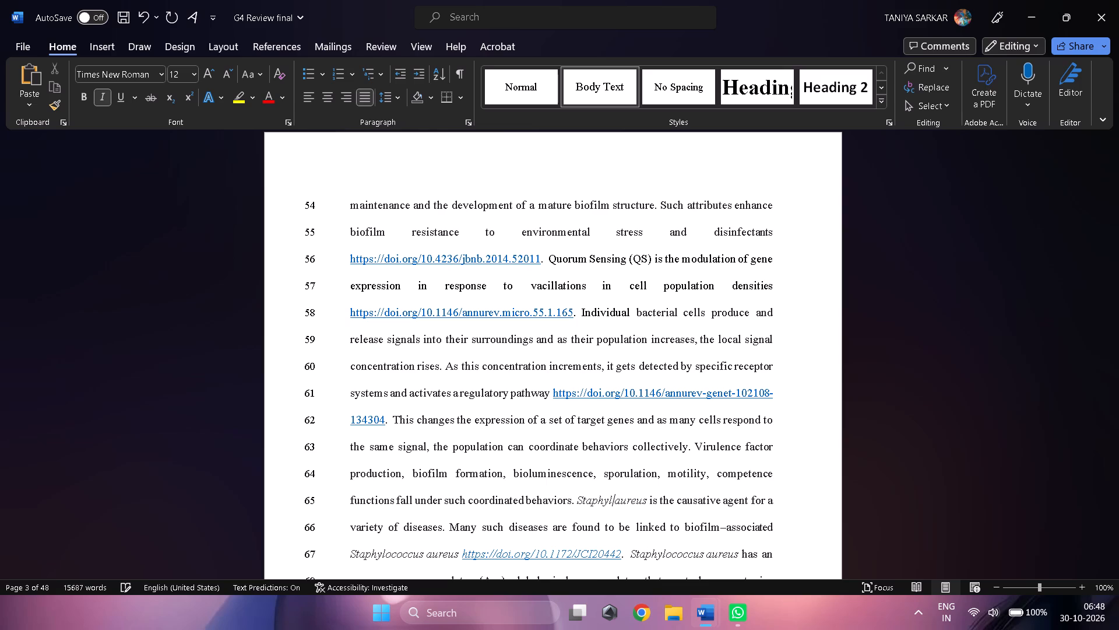
{"action": "key", "text": "BackSpace"}
{"action": "key", "text": "BackSpace"}
{"action": "key", "text": "BackSpace"}
{"action": "key", "text": "BackSpace"}
{"action": "key", "text": "BackSpace"}
{"action": "key", "text": "BackSpace"}
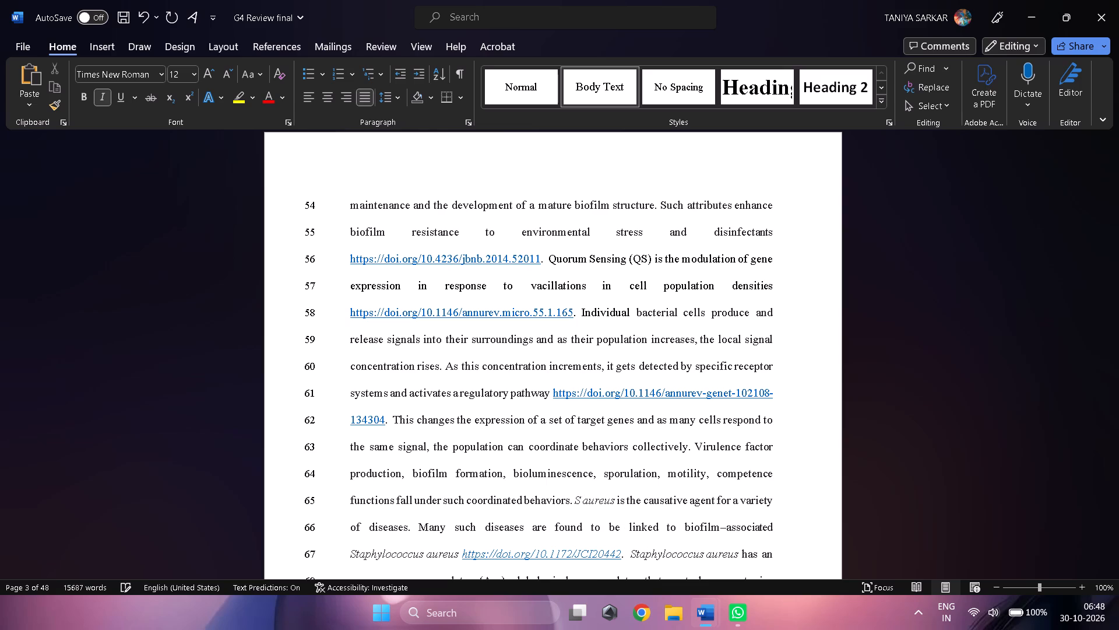
{"action": "key", "text": "Right"}
{"action": "key", "text": "BackSpace"}
{"action": "type", "text": "."}
{"action": "key", "text": "space"}
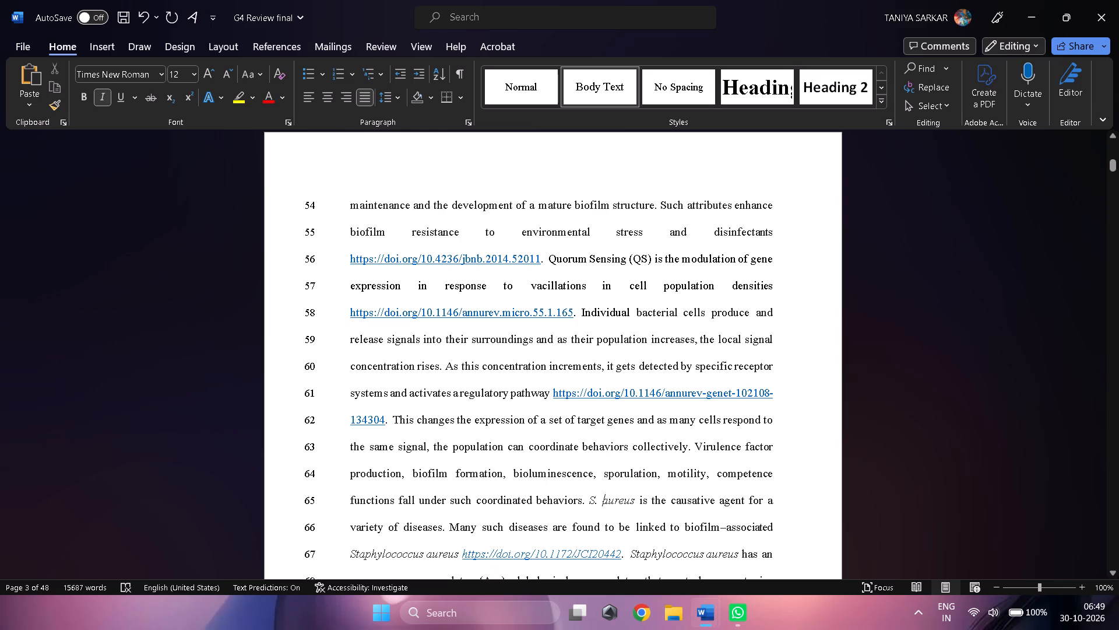
Abbreviate "Staphylococcus aureus" to "S. aureus" after "Many such diseases are found to be linked to biofilm–associated".
{"action": "left_click", "coordinate": [427, 553]}
{"action": "key", "text": "BackSpace"}
{"action": "key", "text": "BackSpace"}
{"action": "key", "text": "BackSpace"}
{"action": "key", "text": "BackSpace"}
{"action": "key", "text": "BackSpace"}
{"action": "key", "text": "BackSpace"}
{"action": "key", "text": "BackSpace"}
{"action": "key", "text": "BackSpace"}
{"action": "key", "text": "BackSpace"}
{"action": "key", "text": "BackSpace"}
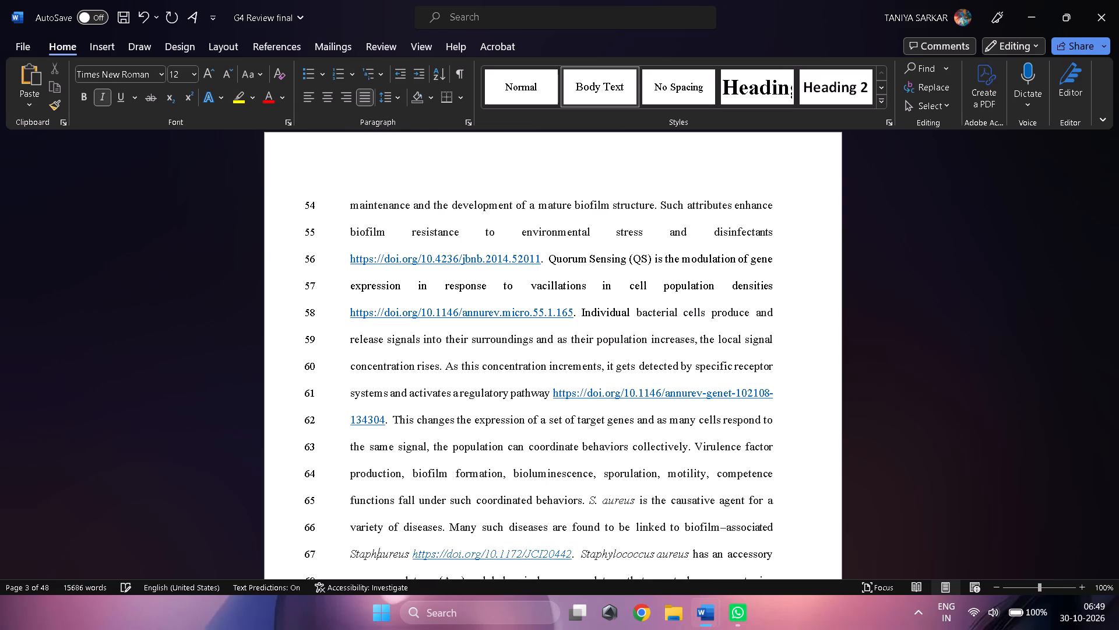
{"action": "key", "text": "BackSpace"}
{"action": "key", "text": "BackSpace"}
{"action": "key", "text": "BackSpace"}
{"action": "key", "text": "BackSpace"}
{"action": "type", "text": "."}
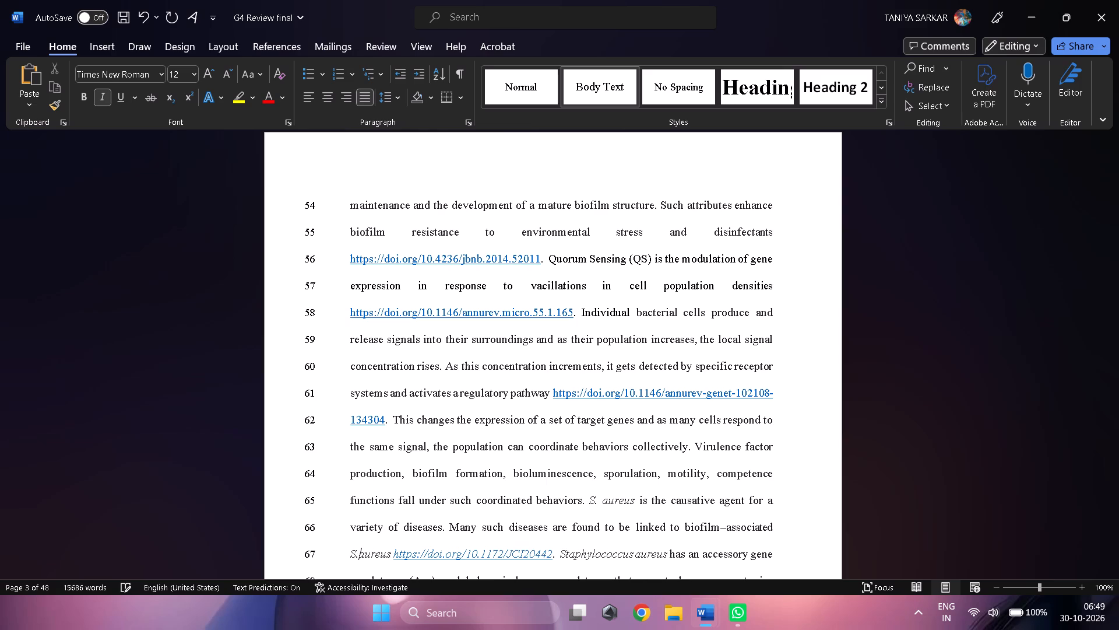
{"action": "key", "text": "space"}
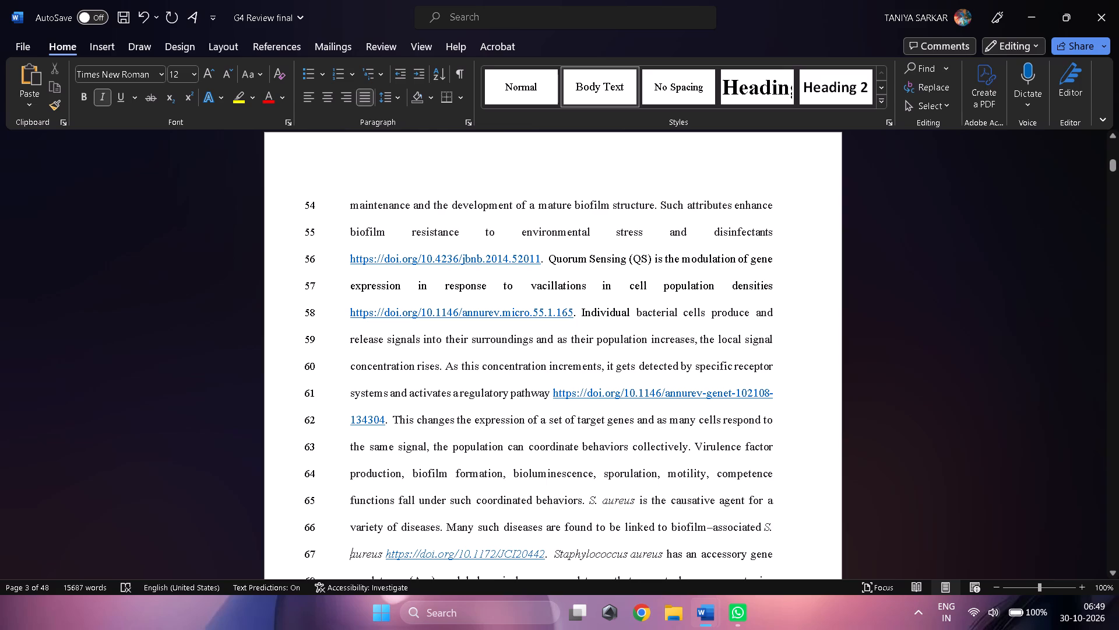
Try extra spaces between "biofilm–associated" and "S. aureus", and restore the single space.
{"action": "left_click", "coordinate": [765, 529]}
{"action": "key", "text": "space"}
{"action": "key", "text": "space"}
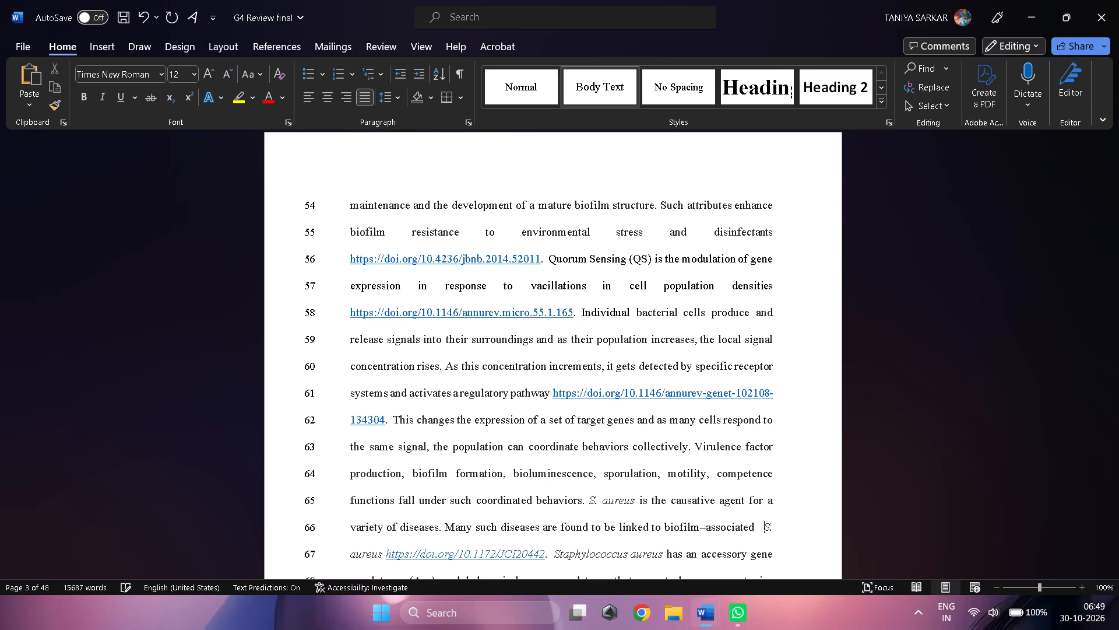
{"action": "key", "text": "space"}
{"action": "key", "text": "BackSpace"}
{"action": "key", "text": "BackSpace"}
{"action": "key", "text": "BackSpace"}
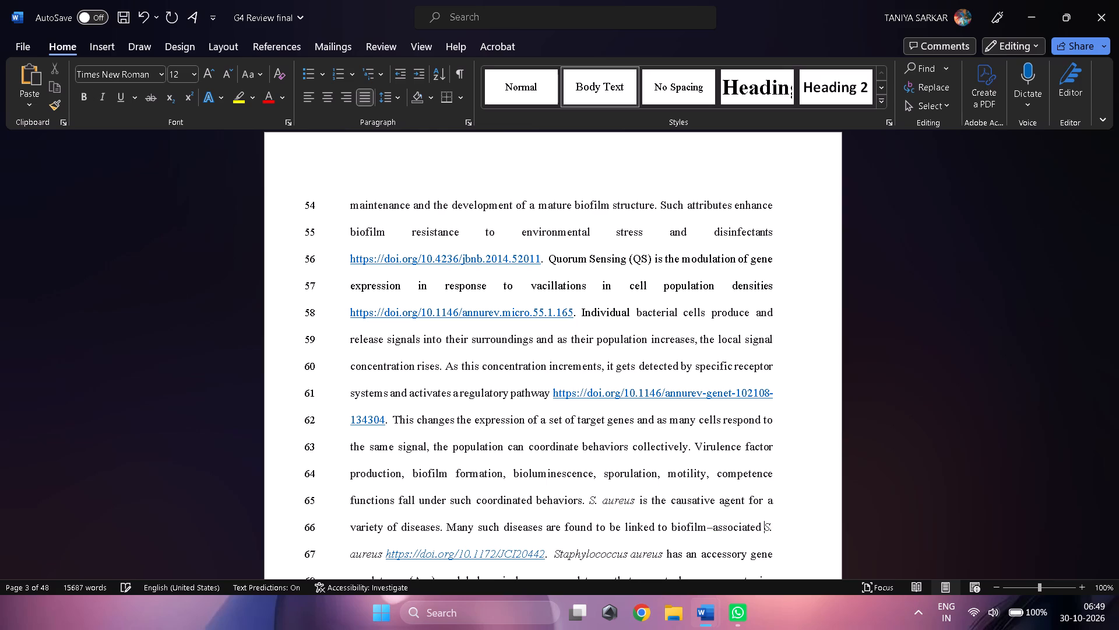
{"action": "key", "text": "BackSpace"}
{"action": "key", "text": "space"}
Remove the space inside "S. aureus" after "biofilm–associated" so it reads "S.aureus".
{"action": "left_click", "coordinate": [346, 550]}
{"action": "key", "text": "BackSpace"}
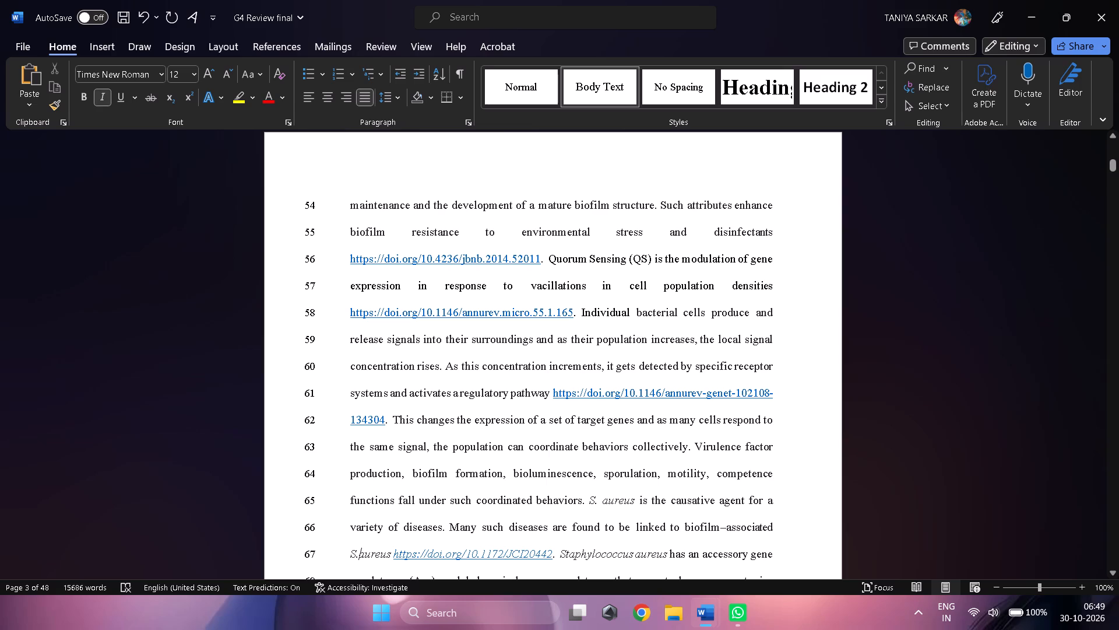
Abbreviate "Staphylococcus aureus" to "S. aureus" before "has an accessory gene regulator (Agr)".
{"action": "left_click", "coordinate": [1111, 570]}
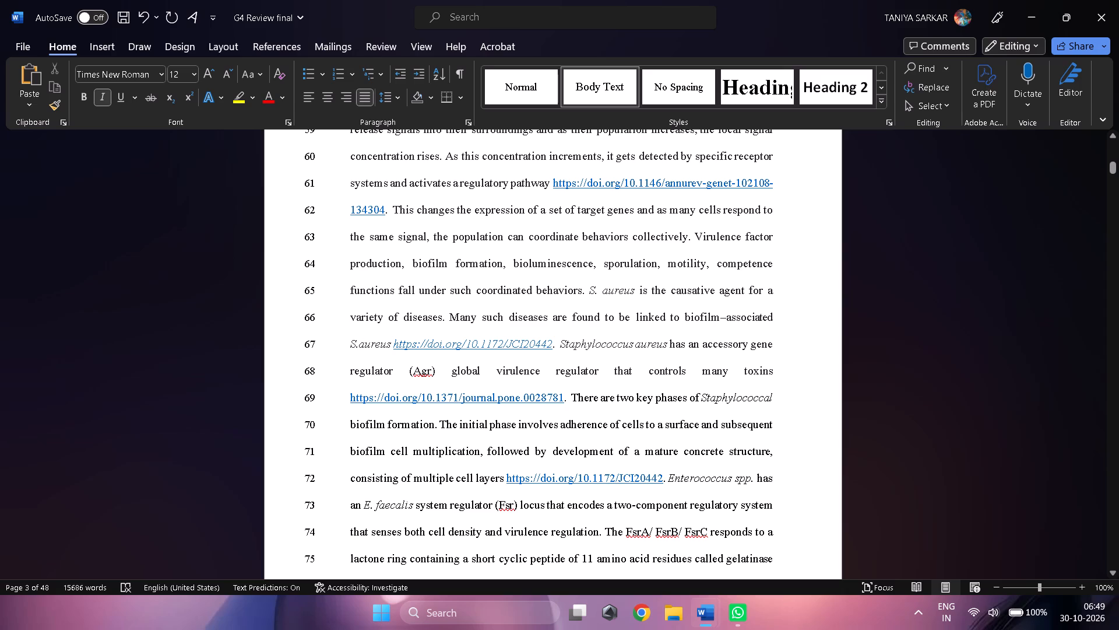
{"action": "left_click_drag", "start_coordinate": [633, 346], "coordinate": [570, 347]}
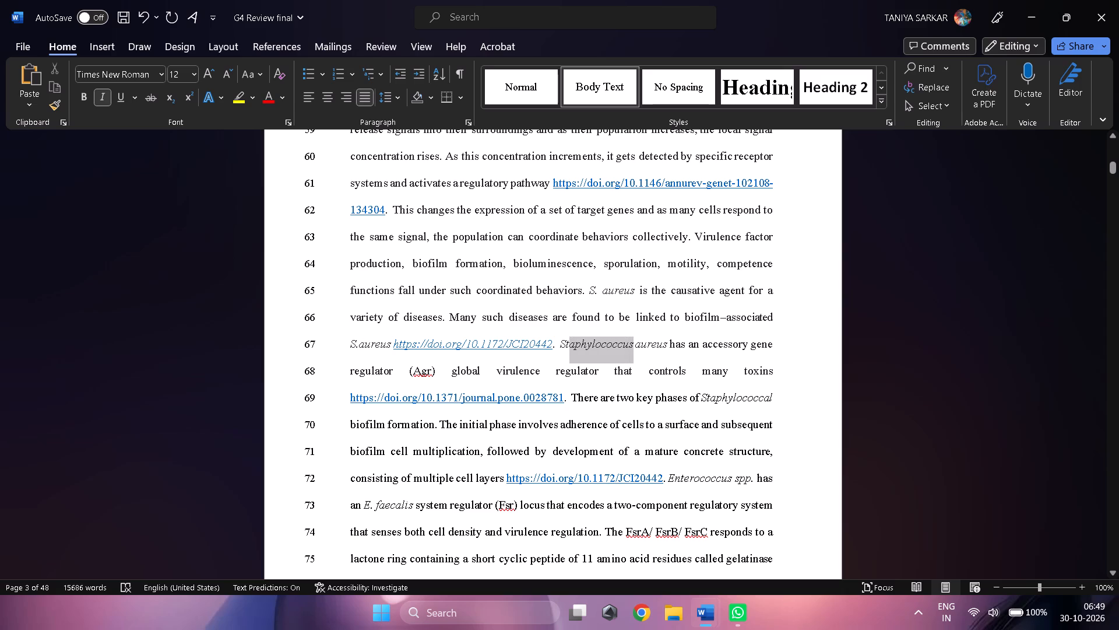
{"action": "left_click_drag", "start_coordinate": [570, 347], "coordinate": [569, 346]}
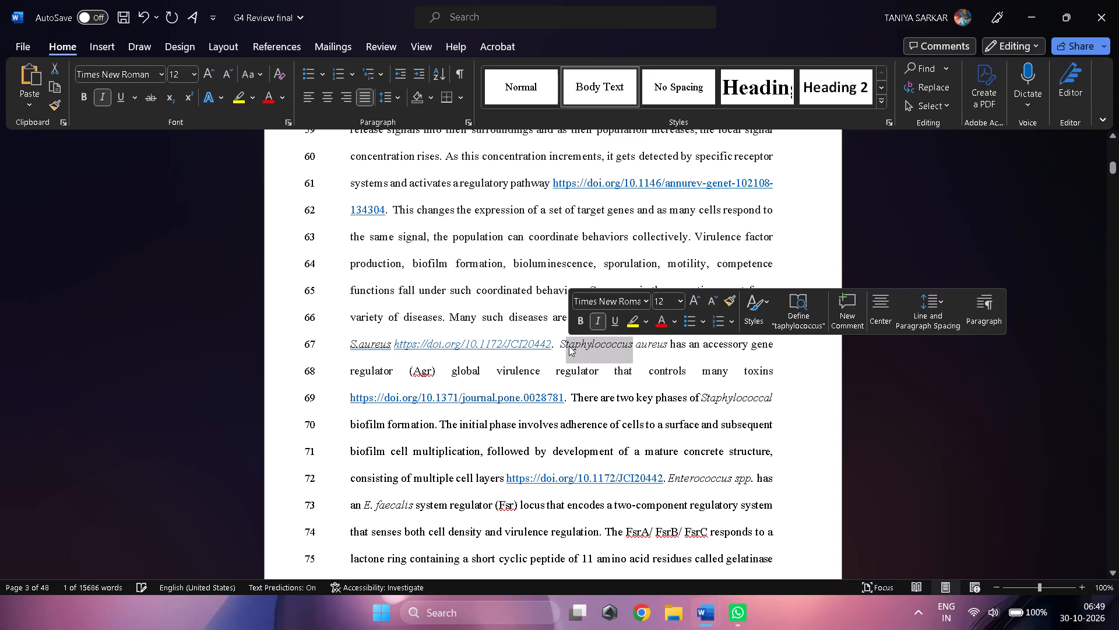
{"action": "key", "text": "BackSpace"}
{"action": "key", "text": "period"}
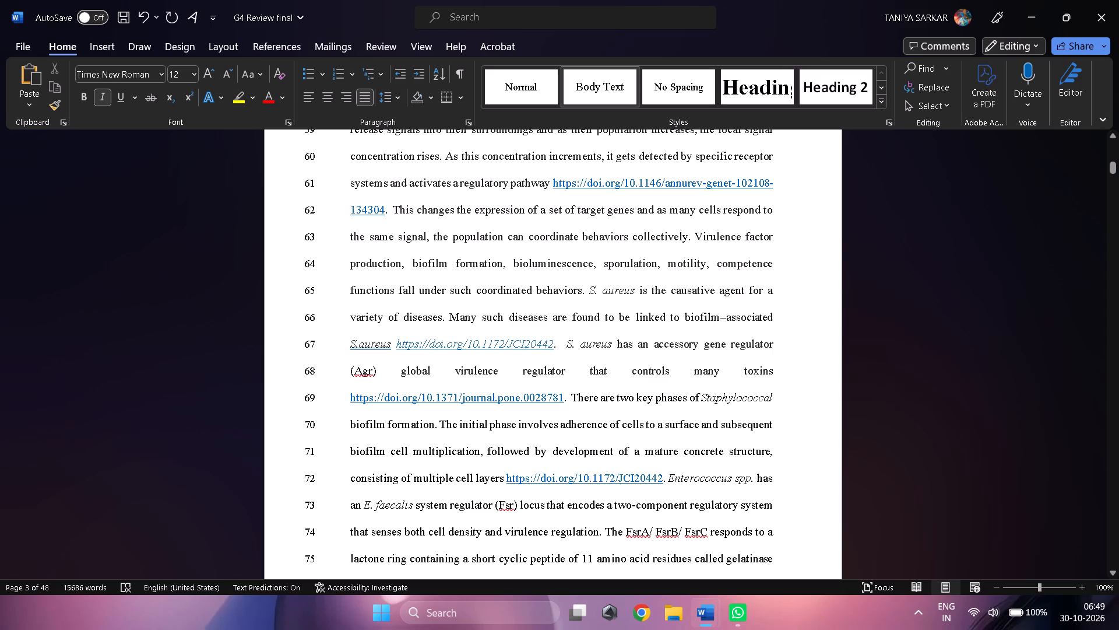
Remove the italics from "spp." after "Enterococcus" on page 3.
{"action": "left_click_drag", "start_coordinate": [754, 477], "coordinate": [735, 476]}
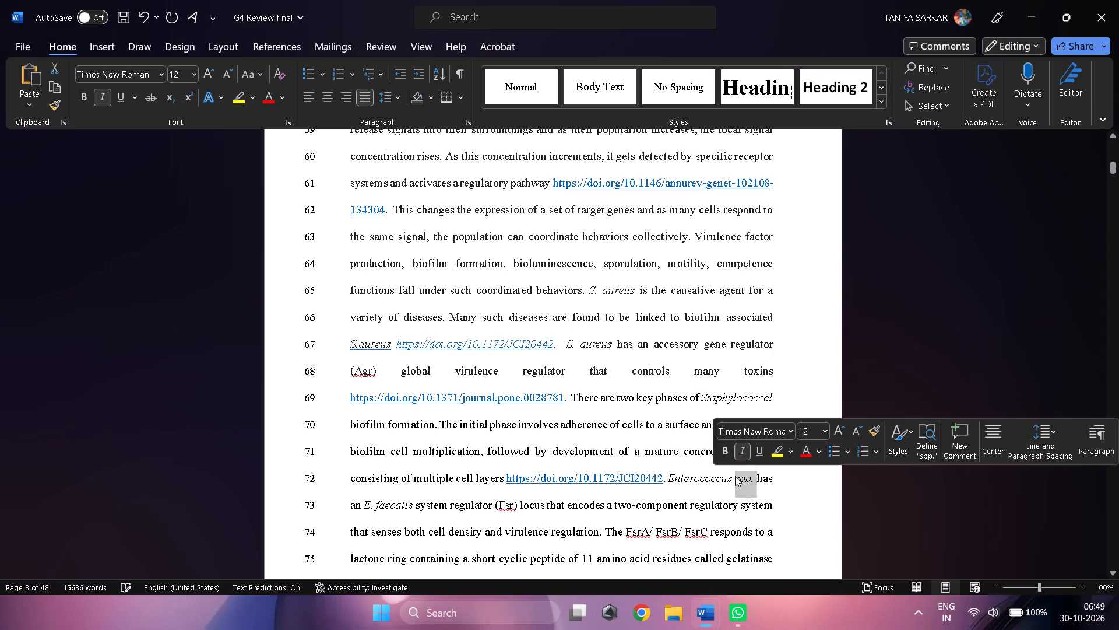
{"action": "left_click", "coordinate": [738, 452]}
{"action": "left_click", "coordinate": [932, 527]}
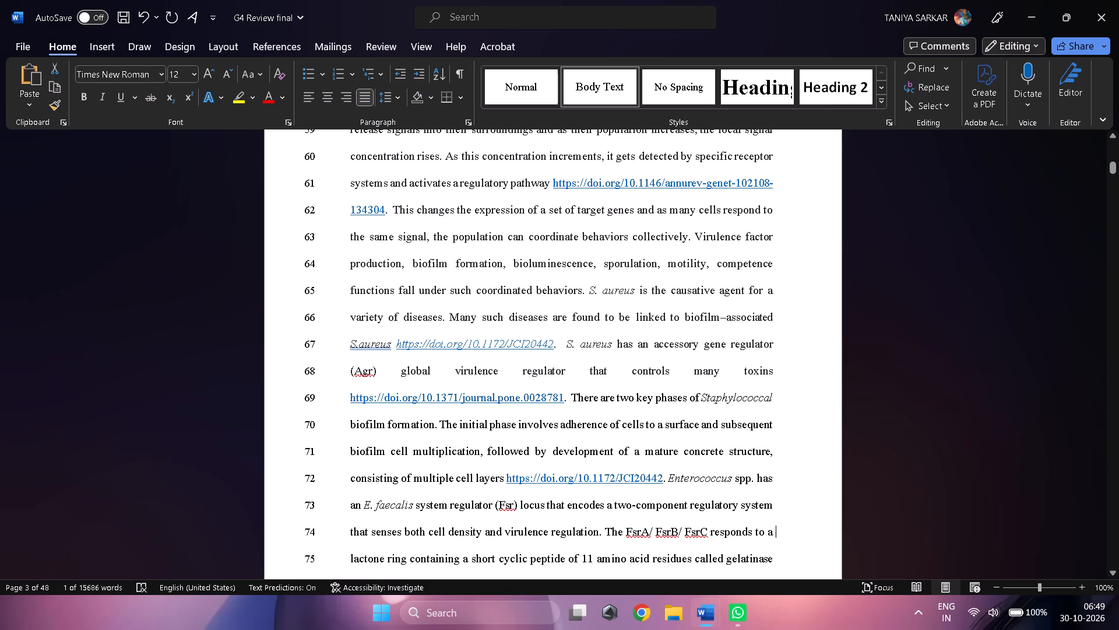
Abbreviate "Klebsiella pneumoniae" to "K.pneumoniae", without a space, before "has a LuxS/autoinducer-2".
{"action": "left_click", "coordinate": [1113, 572]}
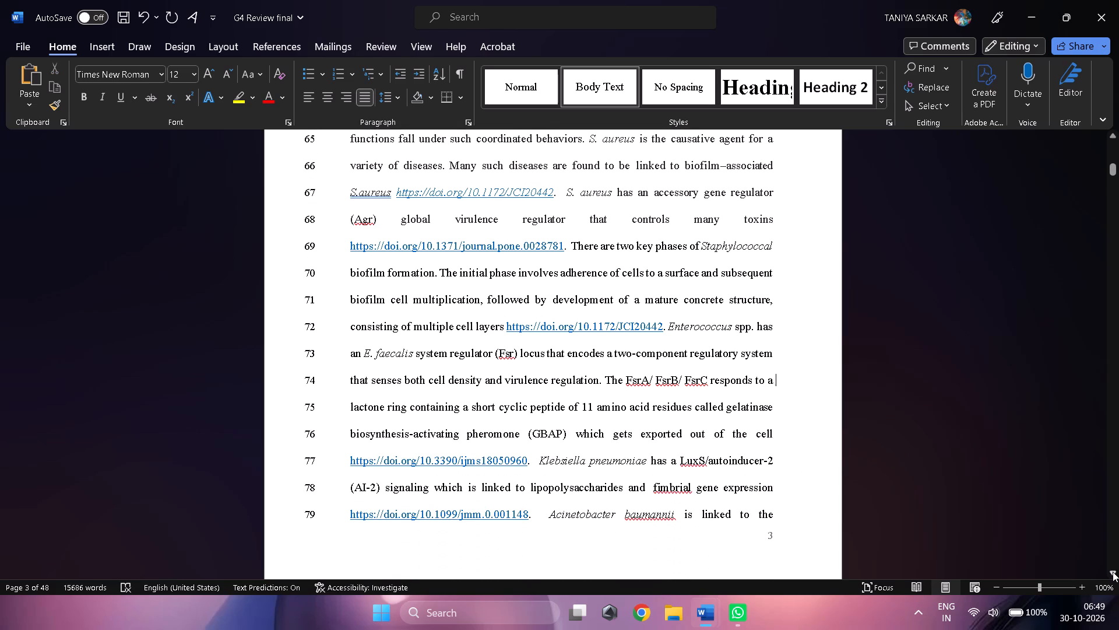
{"action": "left_click_drag", "start_coordinate": [587, 461], "coordinate": [561, 460]}
{"action": "left_click_drag", "start_coordinate": [561, 460], "coordinate": [546, 456]}
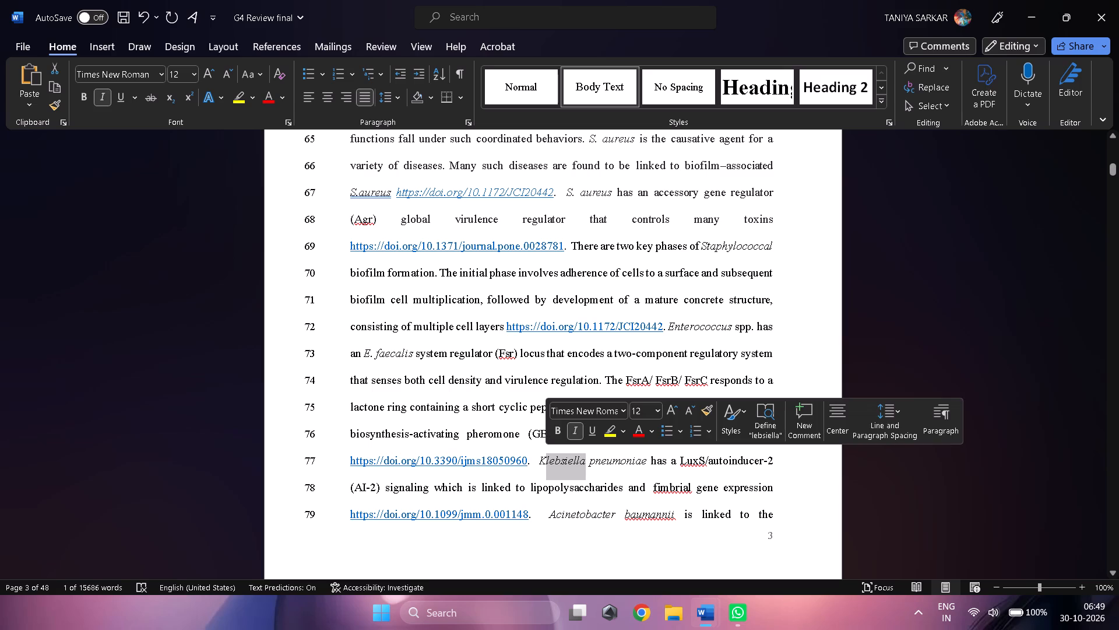
{"action": "key", "text": "BackSpace"}
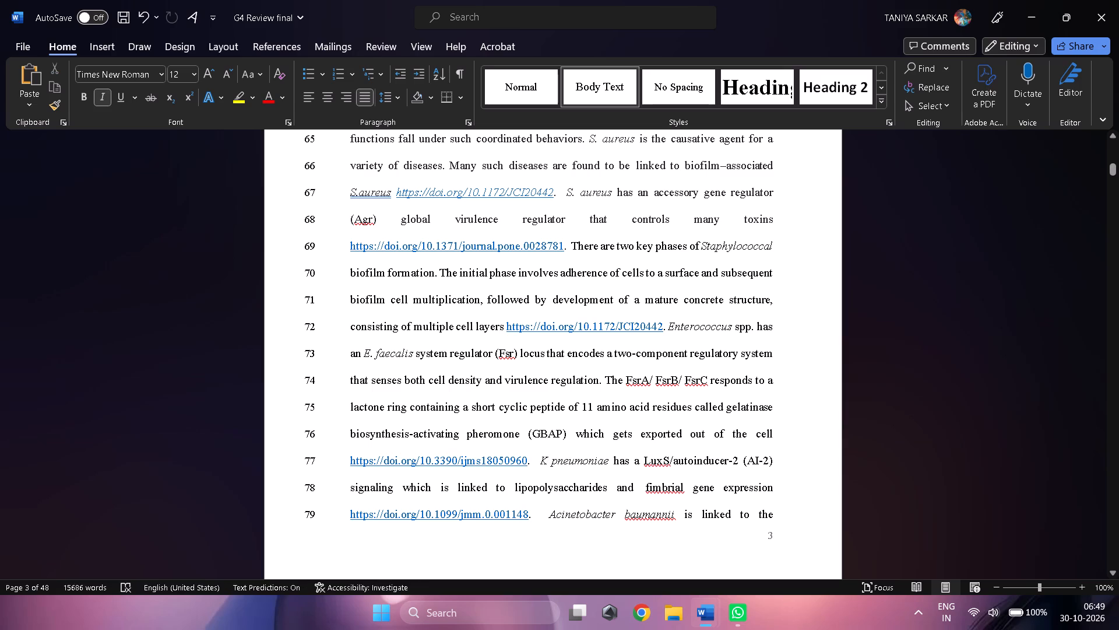
{"action": "key", "text": "period"}
{"action": "left_click", "coordinate": [554, 461]}
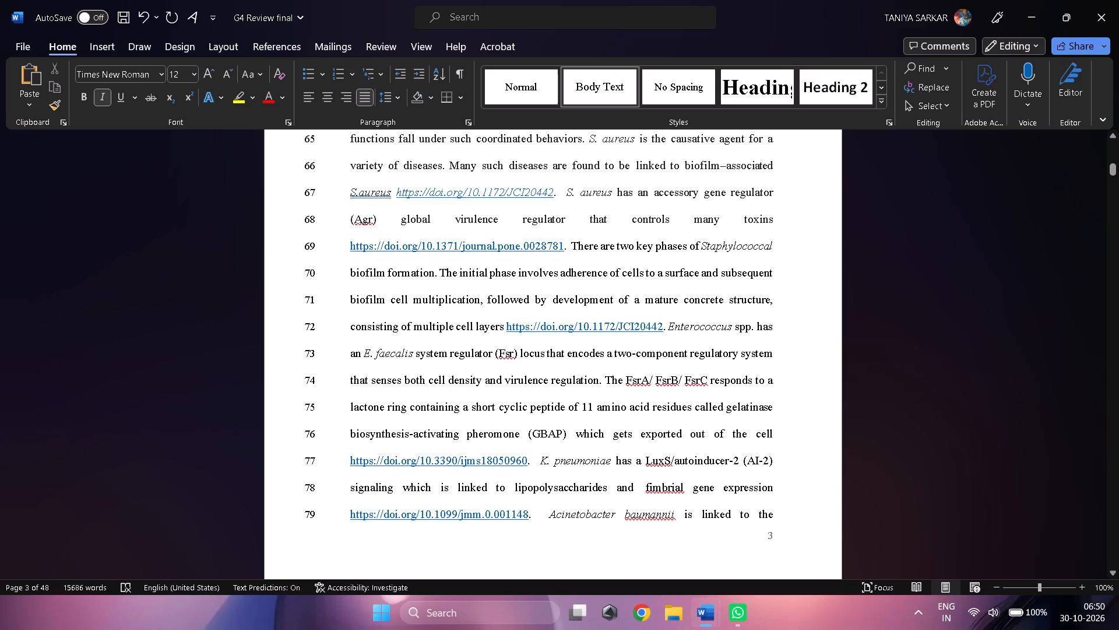
{"action": "left_click", "coordinate": [554, 461]}
{"action": "left_click", "coordinate": [557, 461]}
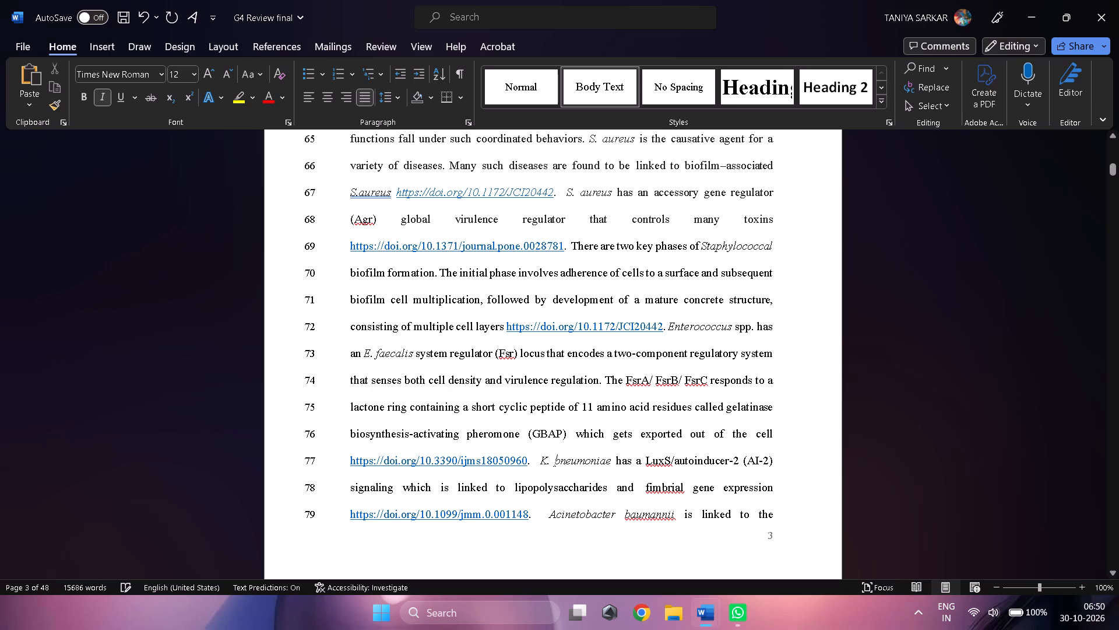
{"action": "left_click", "coordinate": [555, 461]}
{"action": "key", "text": "BackSpace"}
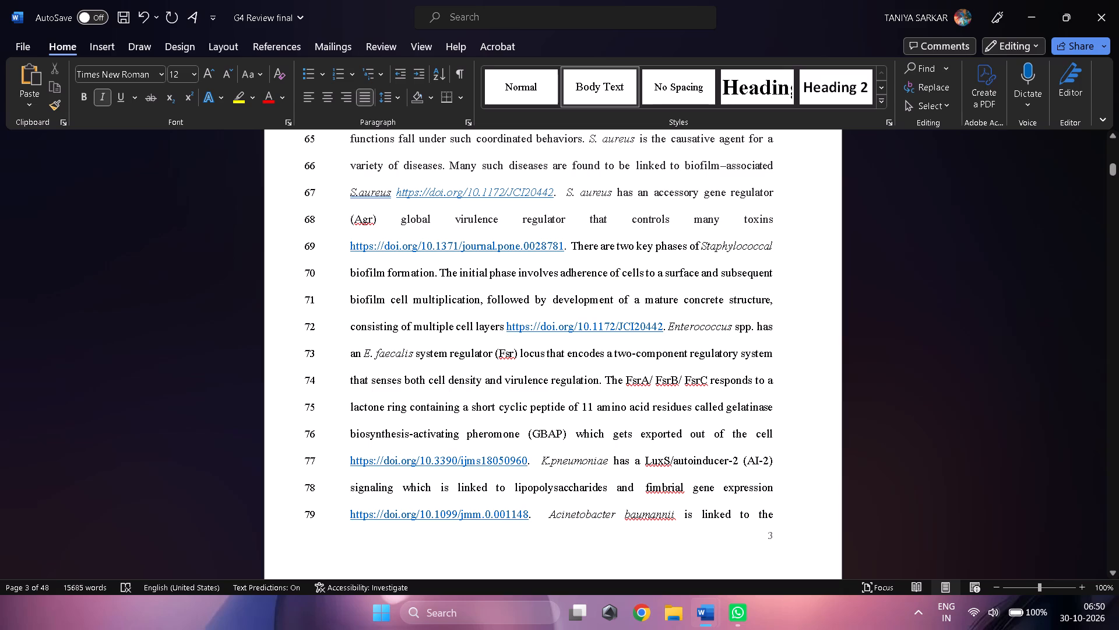
Abbreviate "Acinetobacter baumannii" to "A.baumannii", without a space, before "is linked to the" at the end of page 3.
{"action": "left_click", "coordinate": [621, 509]}
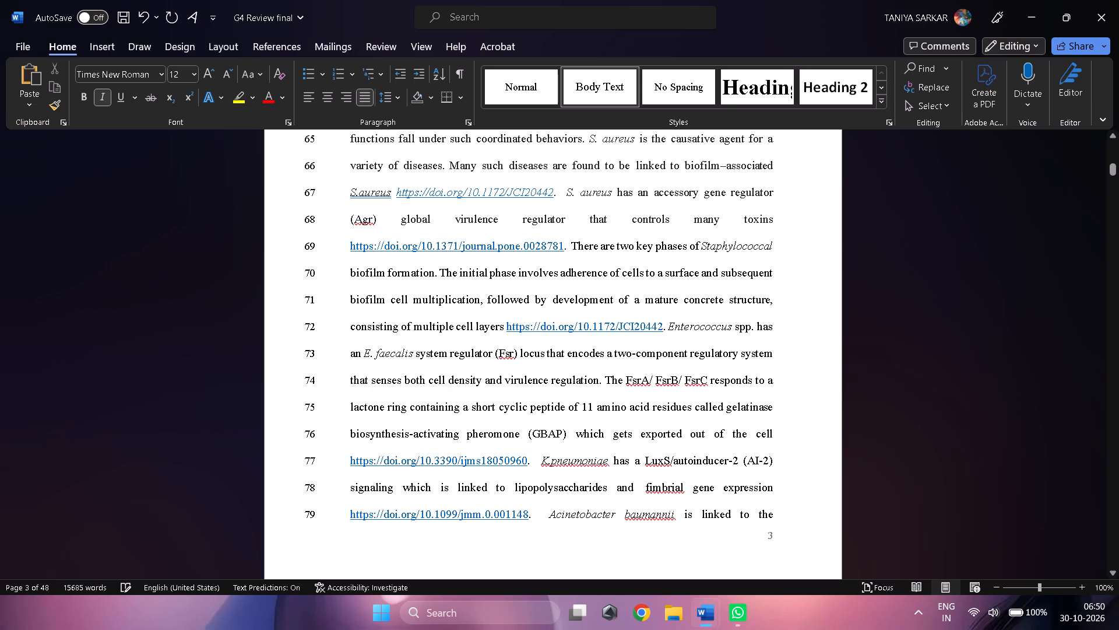
{"action": "left_click", "coordinate": [623, 512]}
{"action": "left_click", "coordinate": [615, 514]}
{"action": "left_click_drag", "start_coordinate": [625, 515], "coordinate": [597, 516]}
{"action": "left_click_drag", "start_coordinate": [597, 516], "coordinate": [561, 519]}
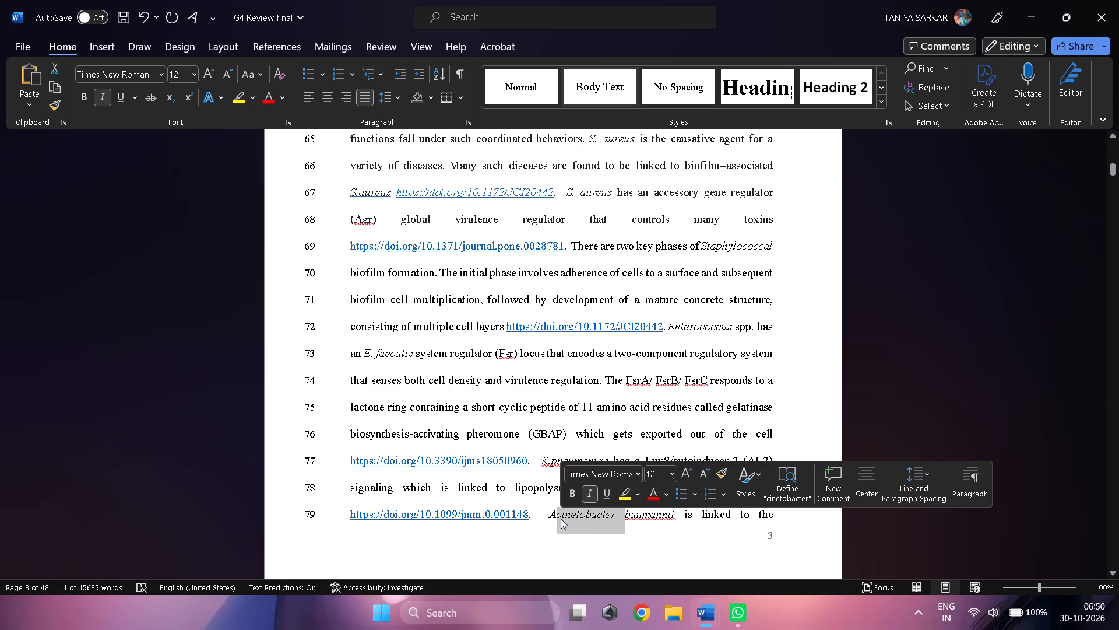
{"action": "key", "text": "BackSpace"}
{"action": "key", "text": "period"}
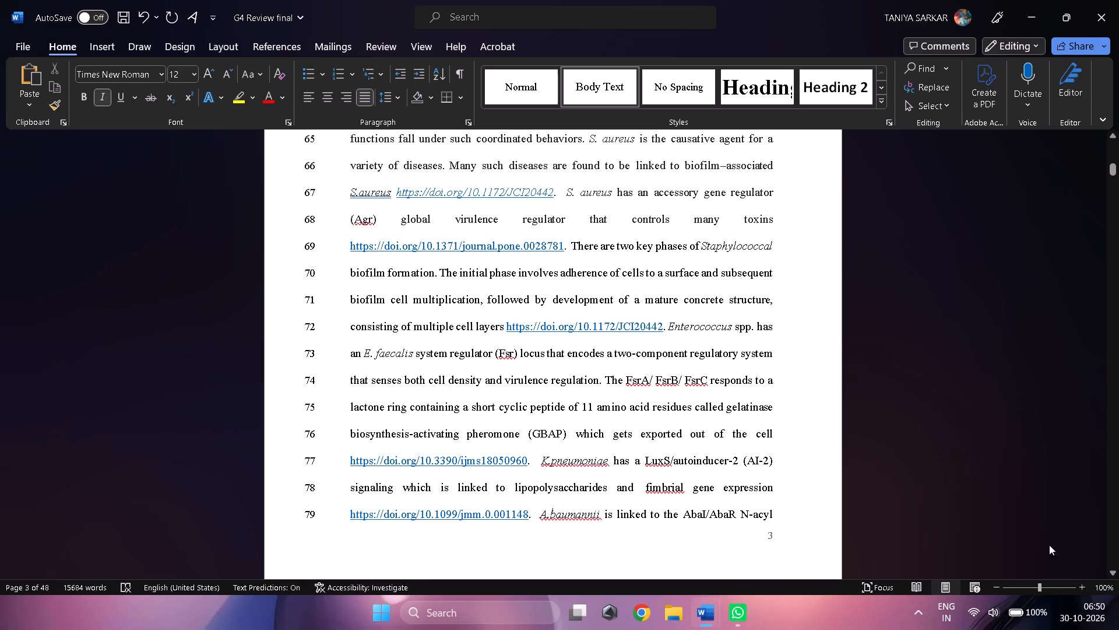
Abbreviate "Pseudomonas aeruginosa" to "P. aeruginosa" after "Lastly," on page 4.
{"action": "left_click", "coordinate": [1113, 570]}
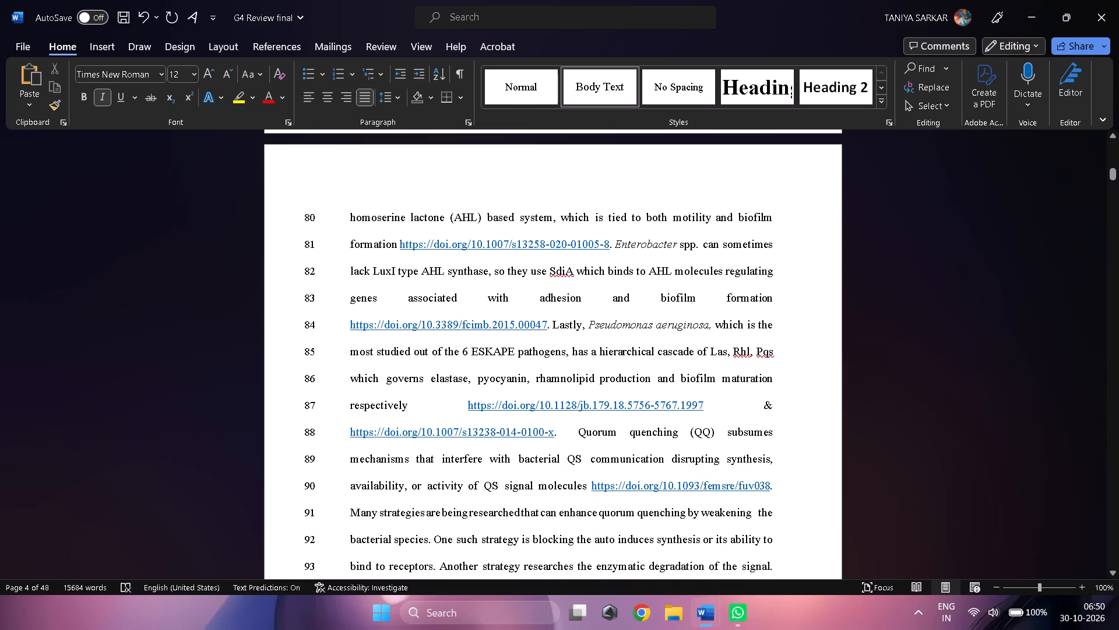
{"action": "left_click_drag", "start_coordinate": [655, 325], "coordinate": [599, 325]}
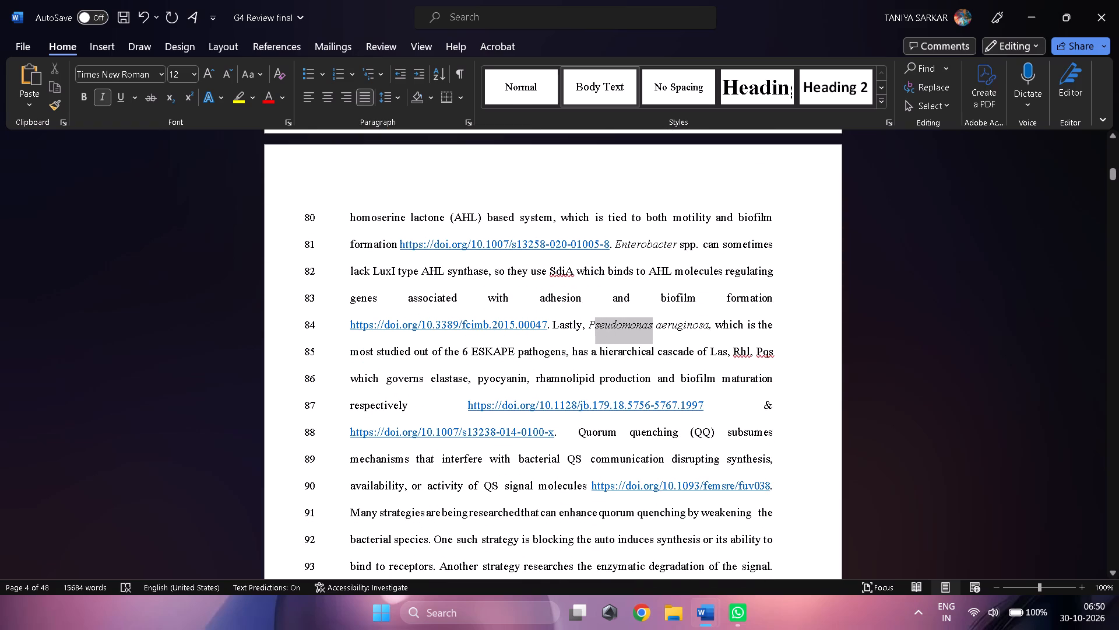
{"action": "left_click_drag", "start_coordinate": [599, 325], "coordinate": [598, 325]}
{"action": "key", "text": "BackSpace"}
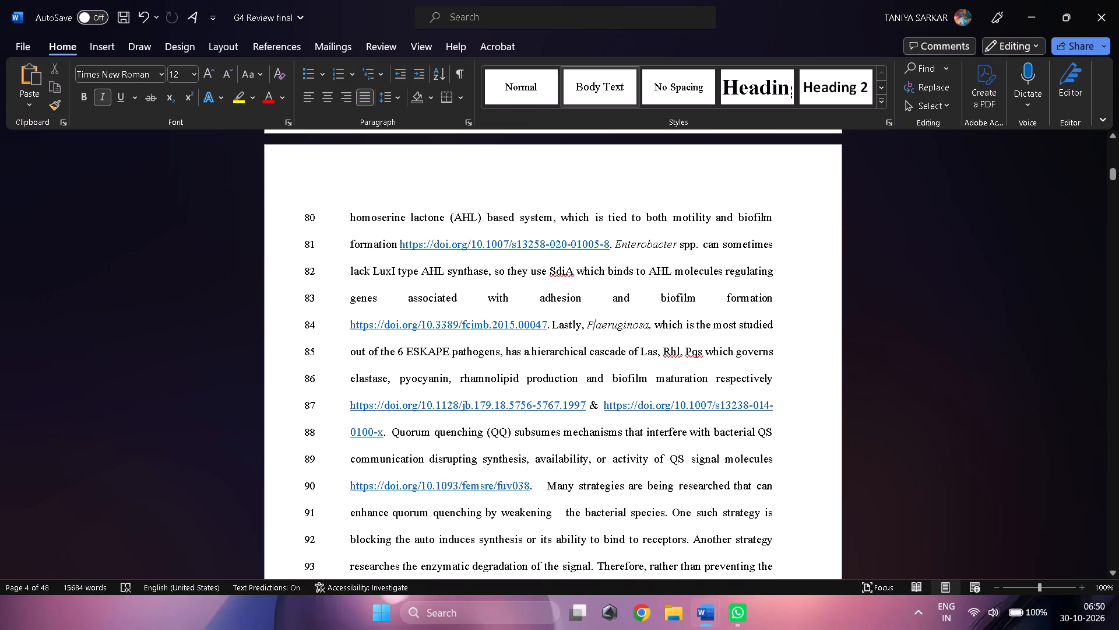
{"action": "key", "text": "period"}
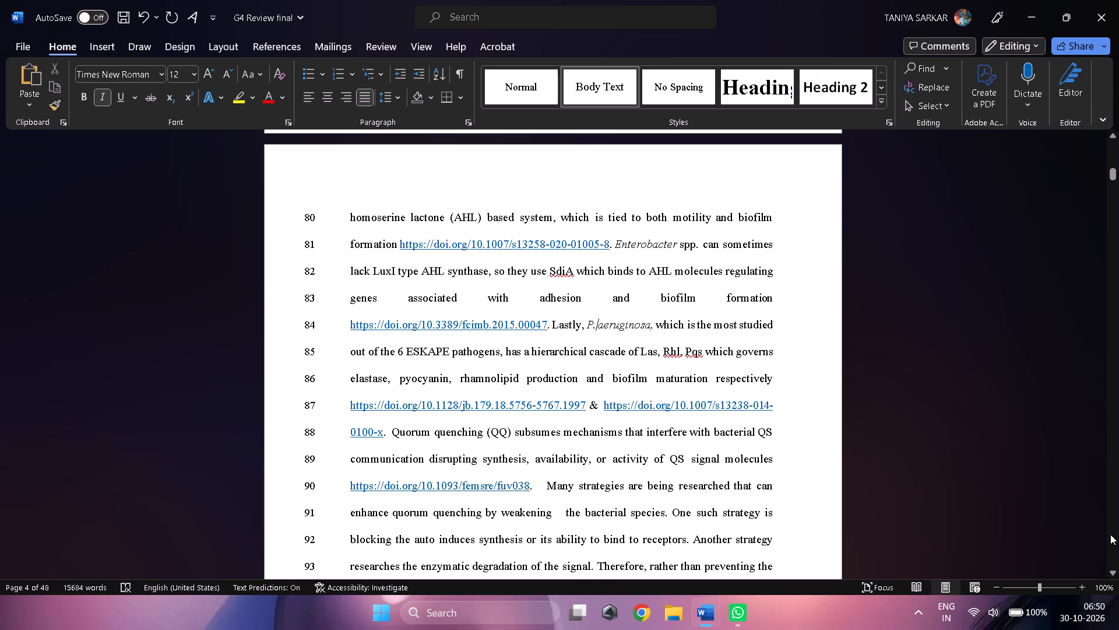
Abbreviate "Pseudomonas aeruginosa" to "P.aeruginosa", without a space, after "the human cathelicidin LL-37 inhibits" on page 5.
{"action": "left_click", "coordinate": [1114, 572]}
{"action": "triple_click", "coordinate": [1114, 572]}
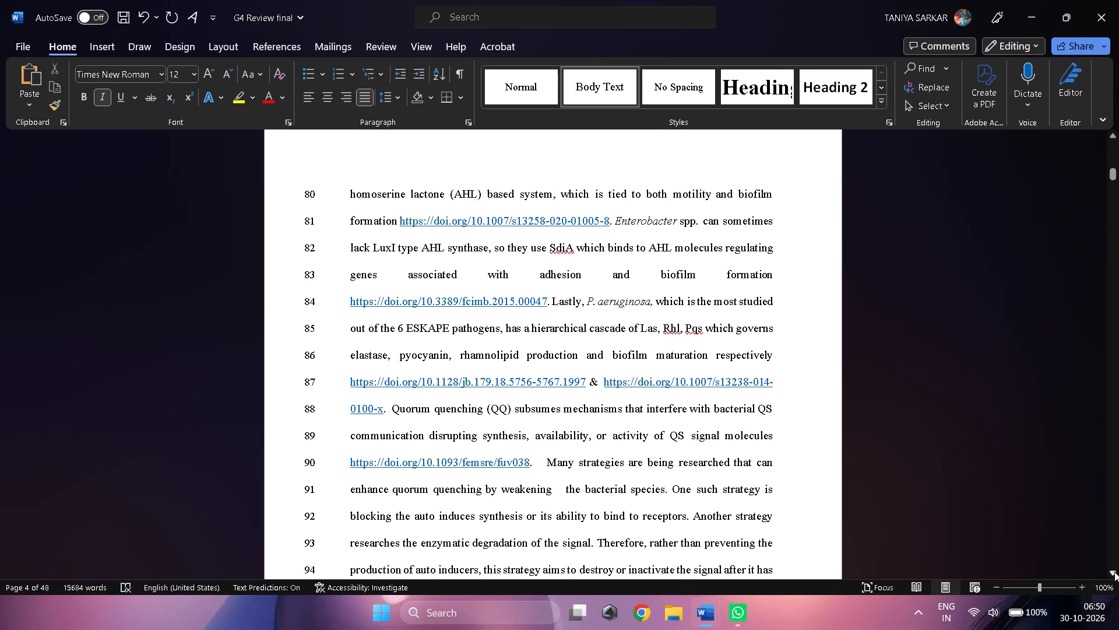
{"action": "triple_click", "coordinate": [1114, 572]}
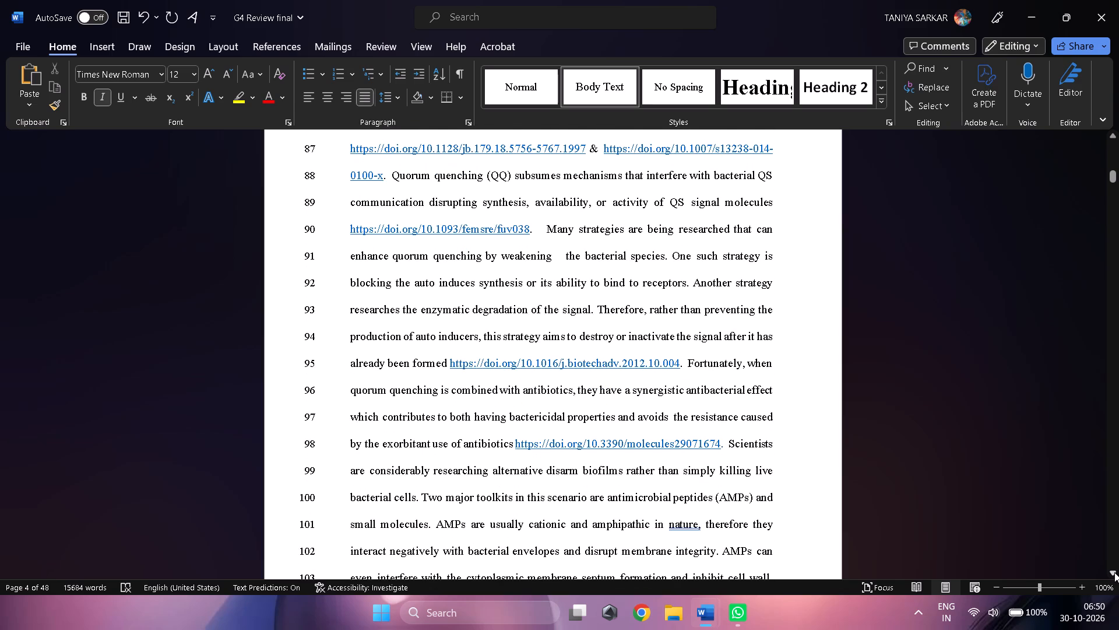
{"action": "left_click", "coordinate": [1114, 572]}
{"action": "triple_click", "coordinate": [1114, 572]}
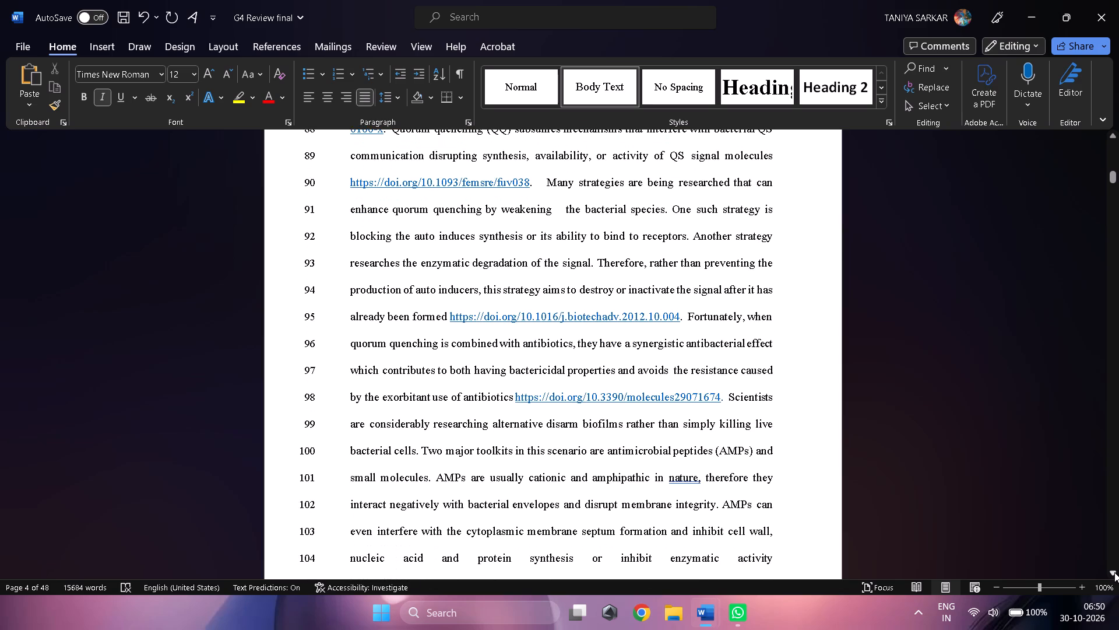
{"action": "triple_click", "coordinate": [1114, 572]}
{"action": "triple_click", "coordinate": [1114, 572]}
{"action": "left_click", "coordinate": [1114, 572]}
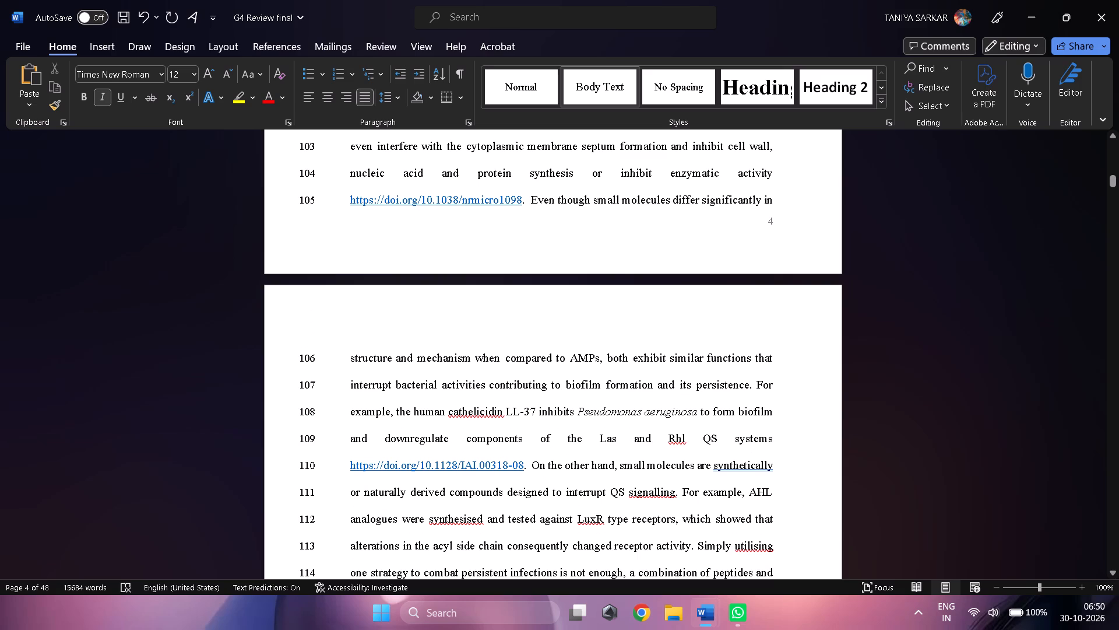
{"action": "left_click_drag", "start_coordinate": [644, 412], "coordinate": [583, 412]}
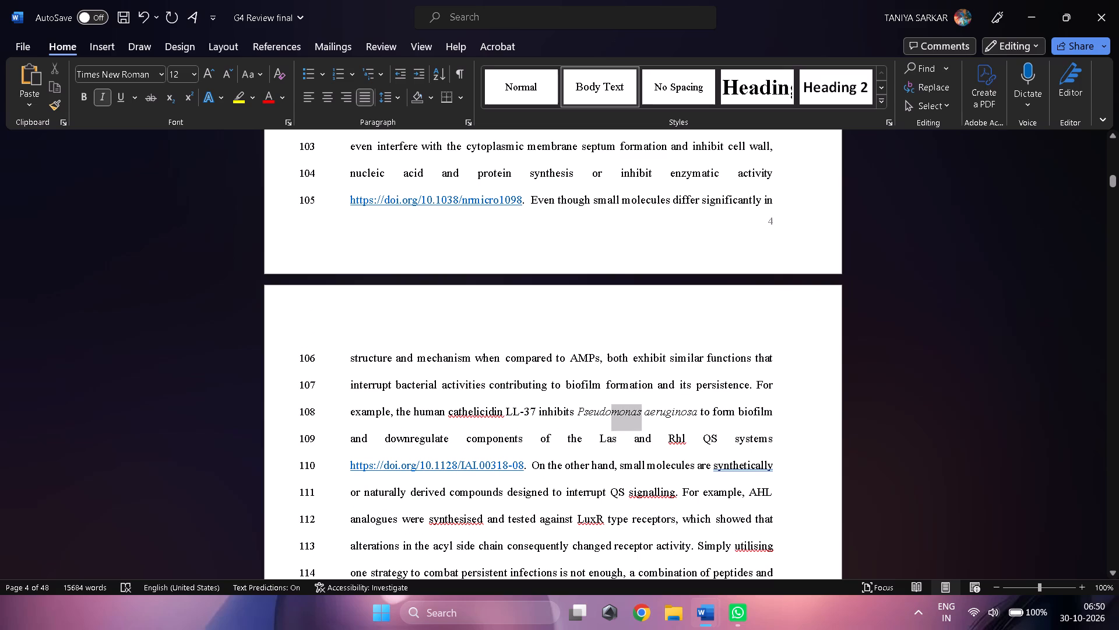
{"action": "left_click_drag", "start_coordinate": [583, 412], "coordinate": [582, 412]}
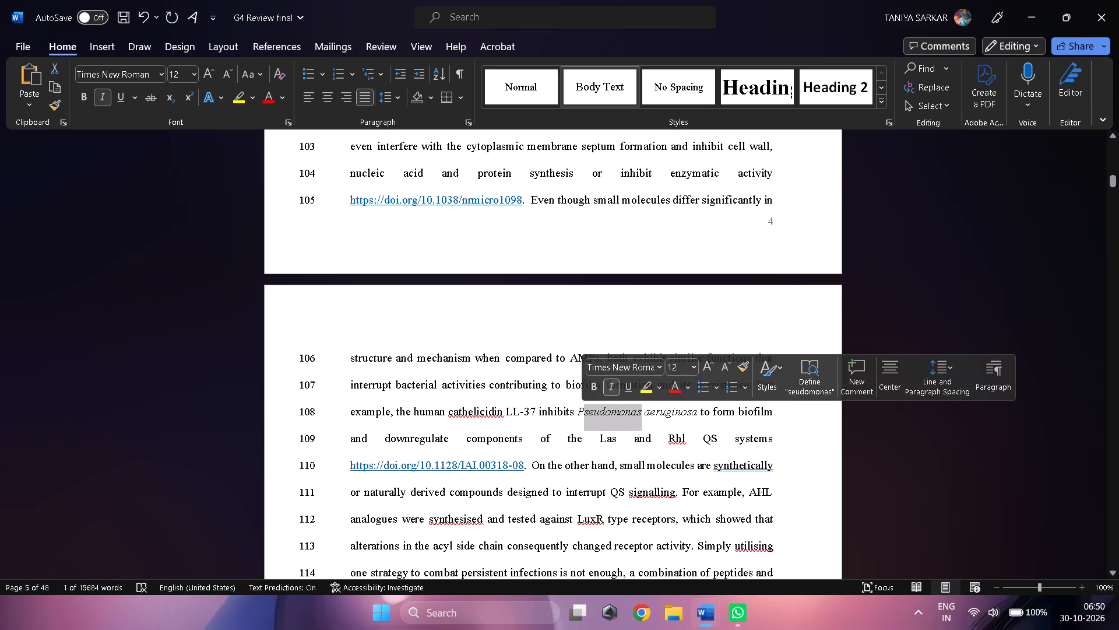
{"action": "key", "text": "BackSpace"}
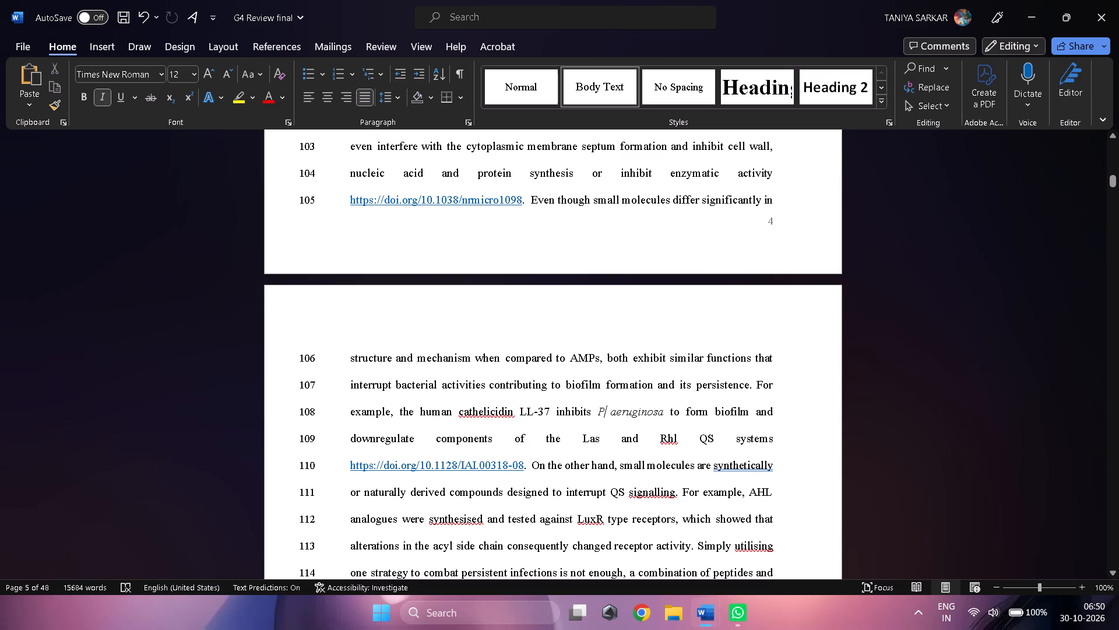
{"action": "key", "text": "Right"}
{"action": "key", "text": "BackSpace"}
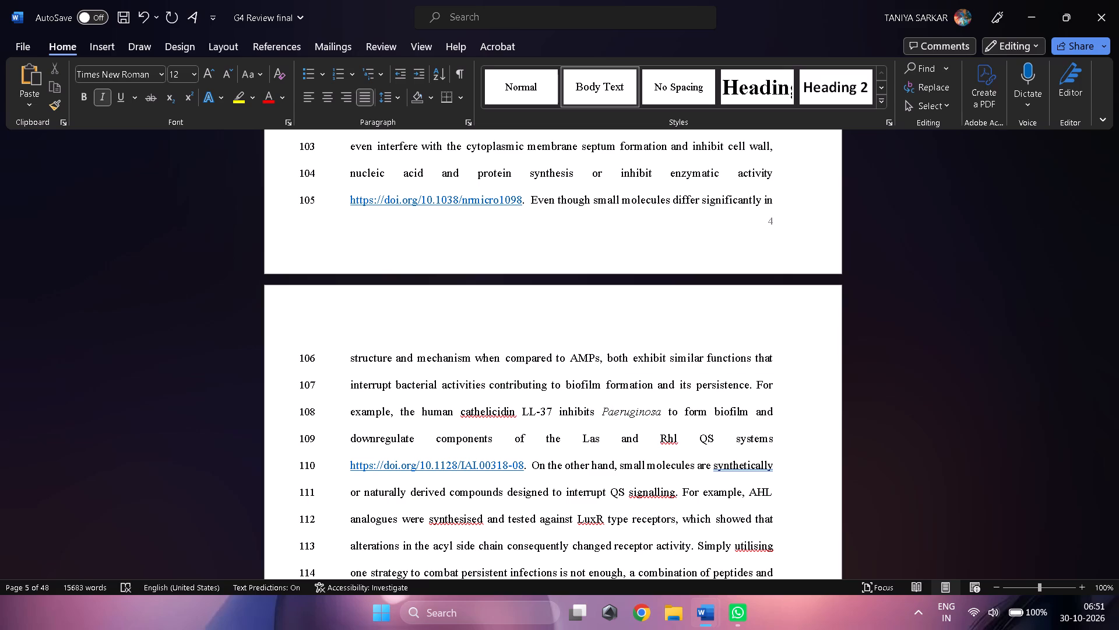
{"action": "key", "text": "period"}
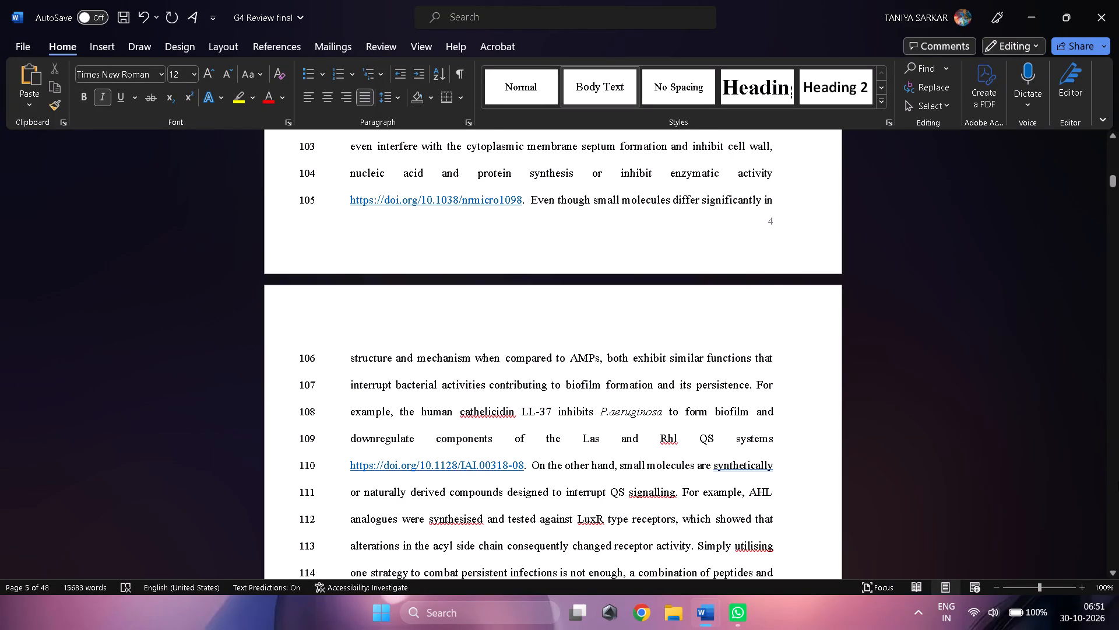
Read through the introduction text on pages 4 and 5, checking for species names still written in full.
{"action": "left_click", "coordinate": [1111, 566]}
{"action": "left_click", "coordinate": [1111, 566]}
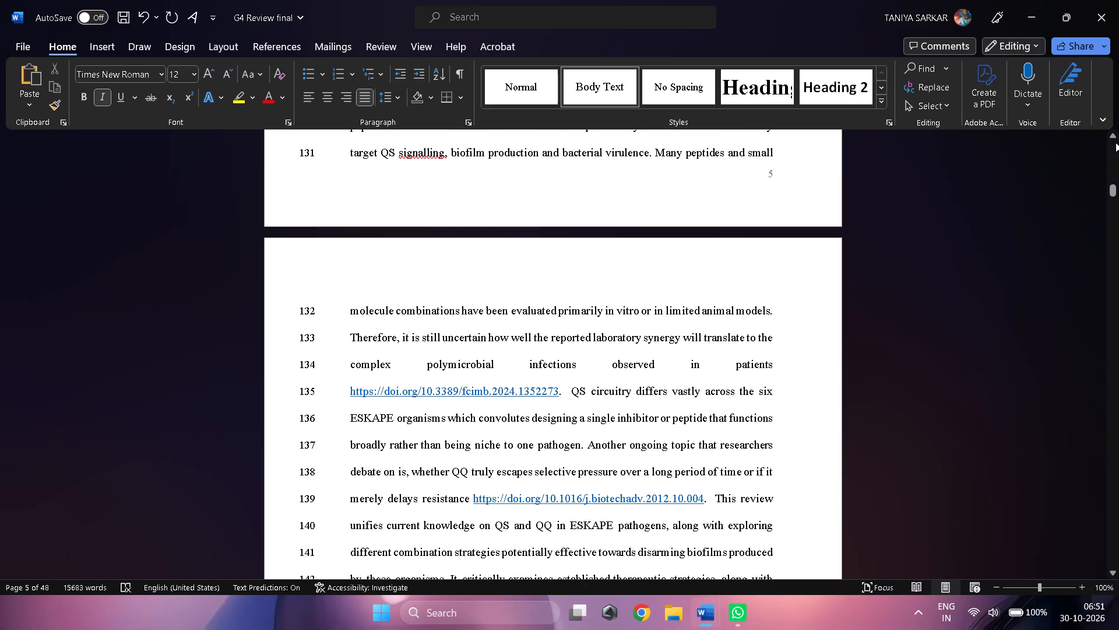
{"action": "left_click", "coordinate": [1114, 143]}
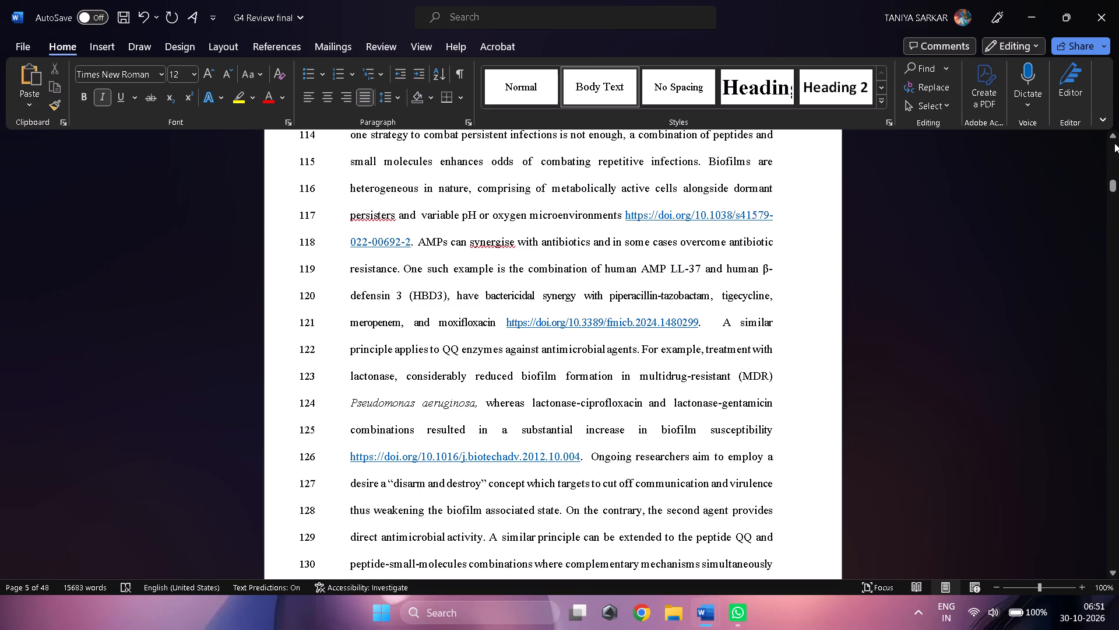
{"action": "left_click", "coordinate": [1114, 143]}
{"action": "double_click", "coordinate": [1114, 143]}
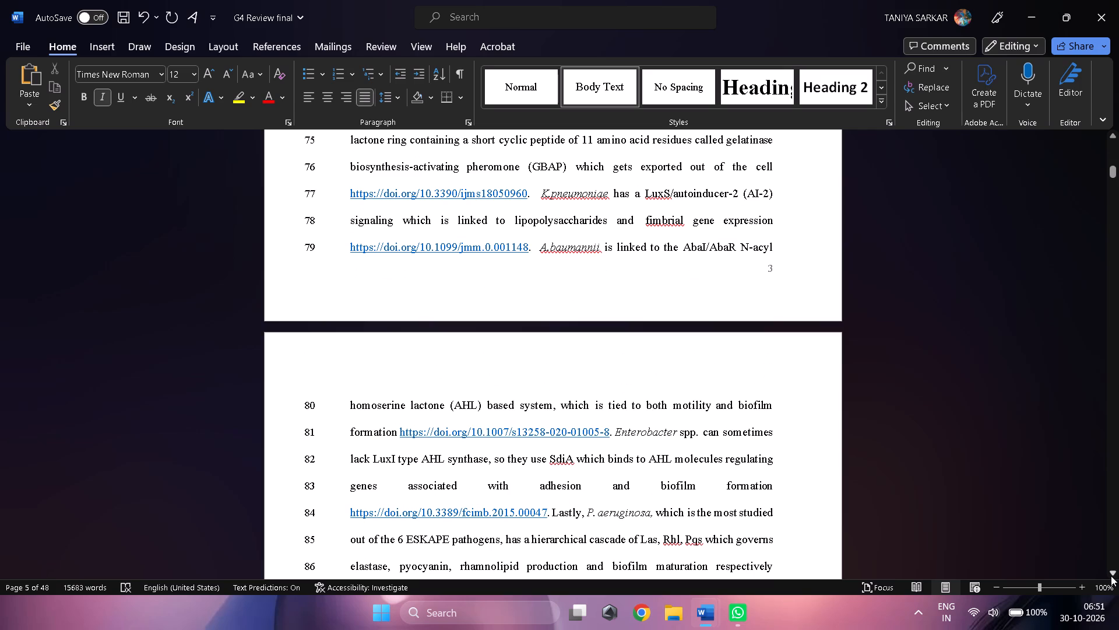
{"action": "left_click", "coordinate": [955, 490]}
{"action": "key", "text": "Down"}
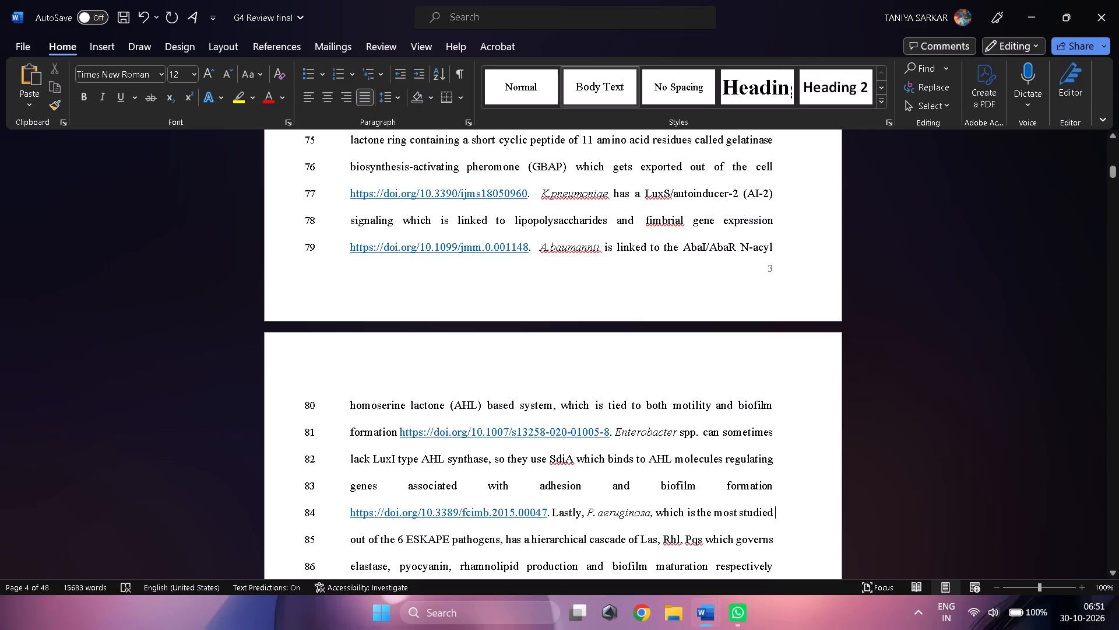
{"action": "left_click", "coordinate": [955, 490]}
{"action": "key", "text": "Down"}
{"action": "key", "text": "Down"}
{"action": "key", "text": "Down"}
{"action": "key", "text": "Down"}
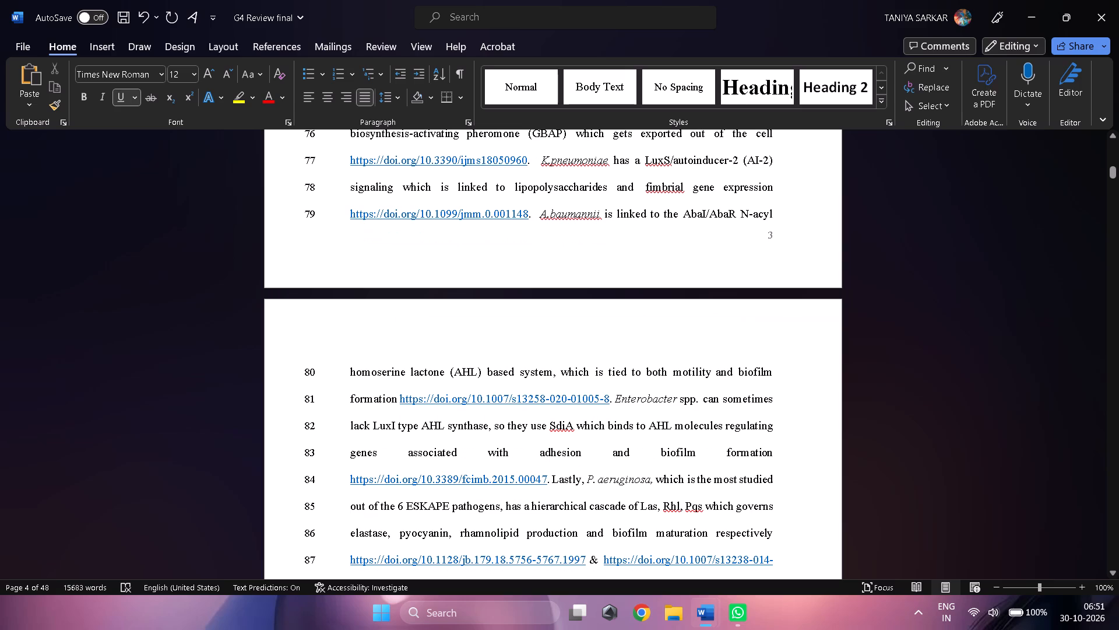
{"action": "key", "text": "Down"}
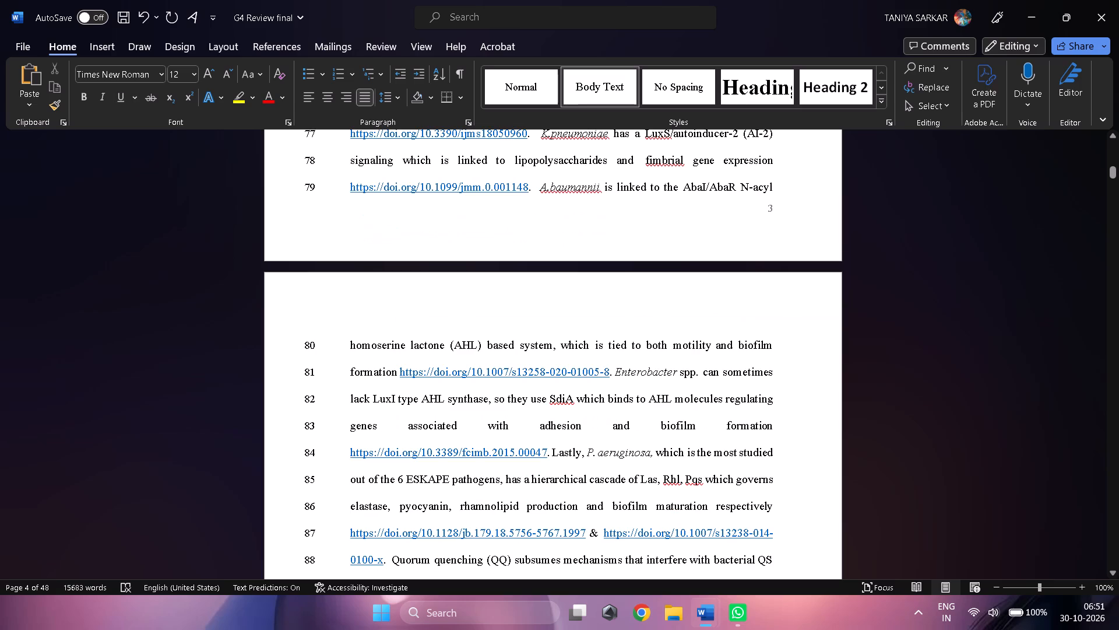
{"action": "key", "text": "Down"}
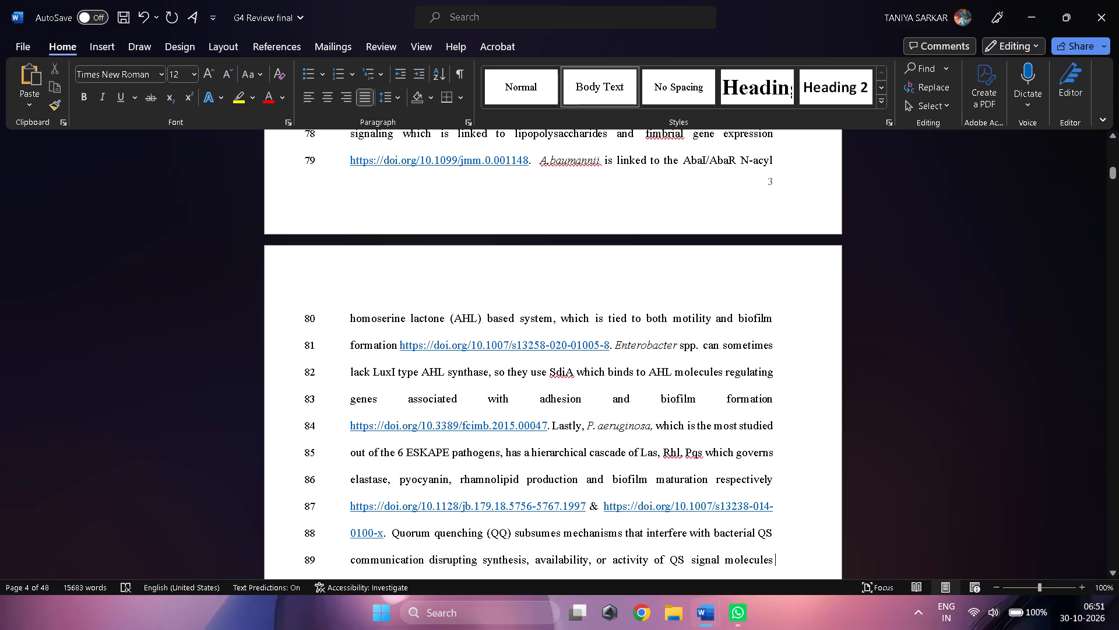
{"action": "key", "text": "Down"}
{"action": "key", "text": "Down"}
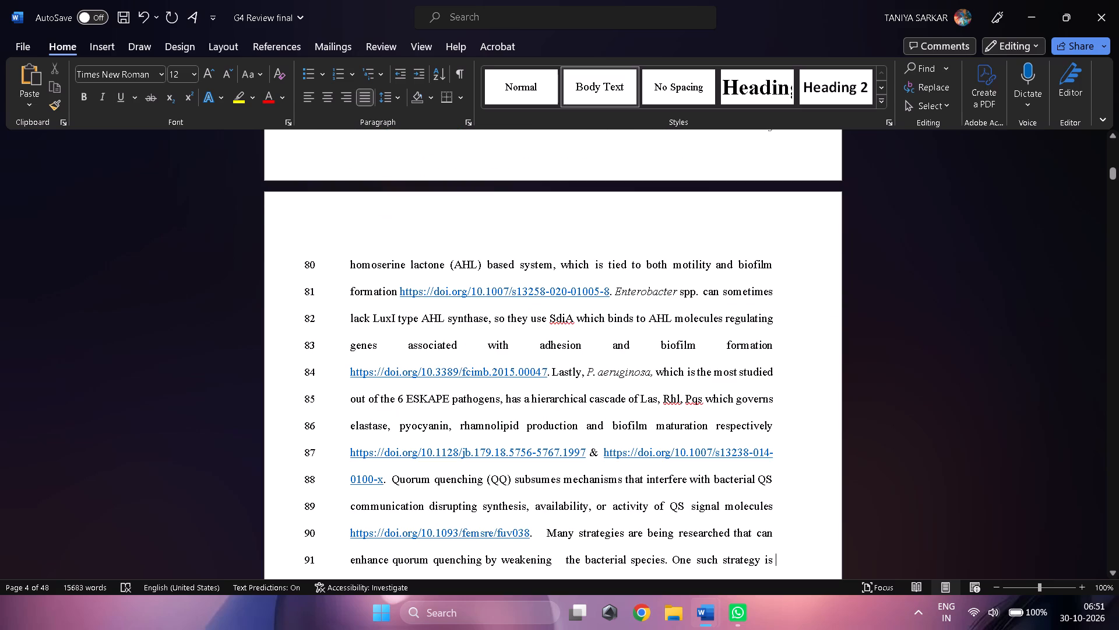
{"action": "key", "text": "Down"}
{"action": "key", "text": "Down"}
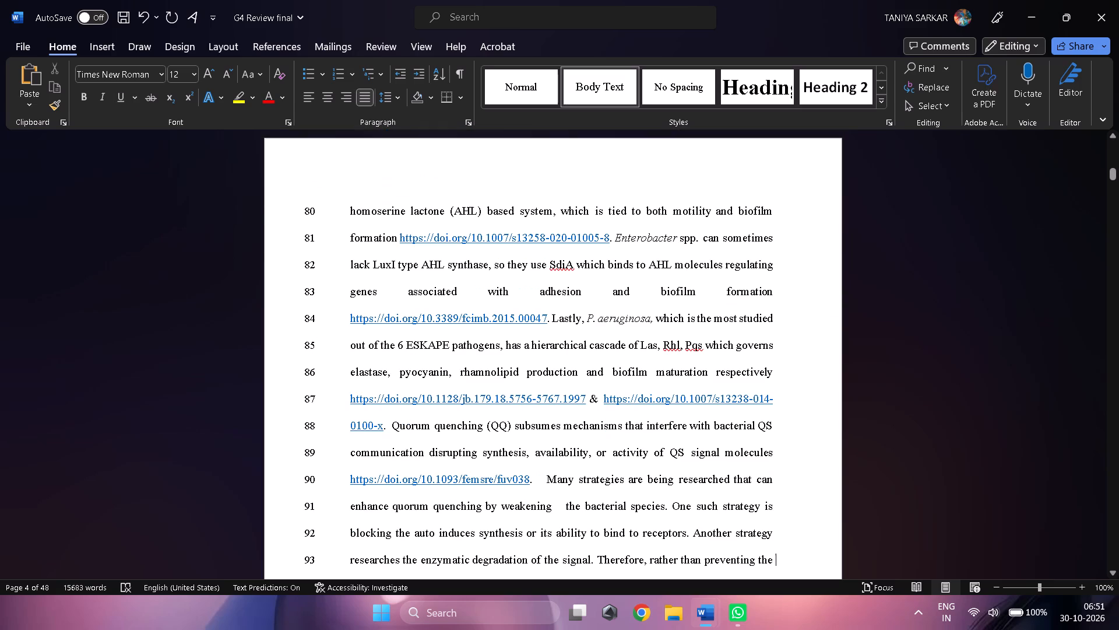
{"action": "key", "text": "Down"}
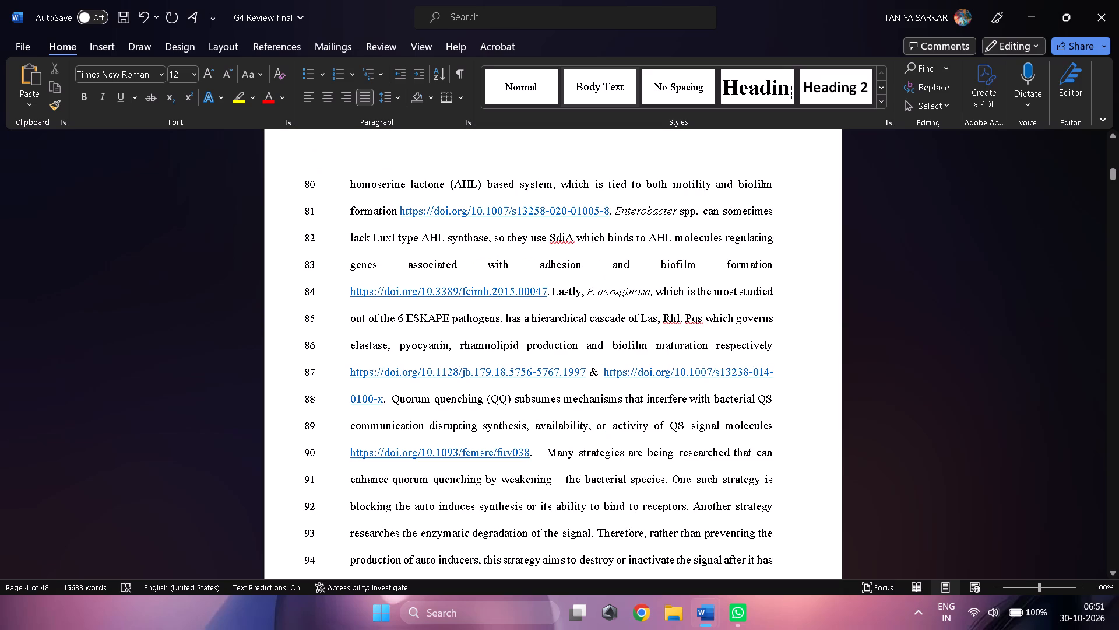
{"action": "key", "text": "Down"}
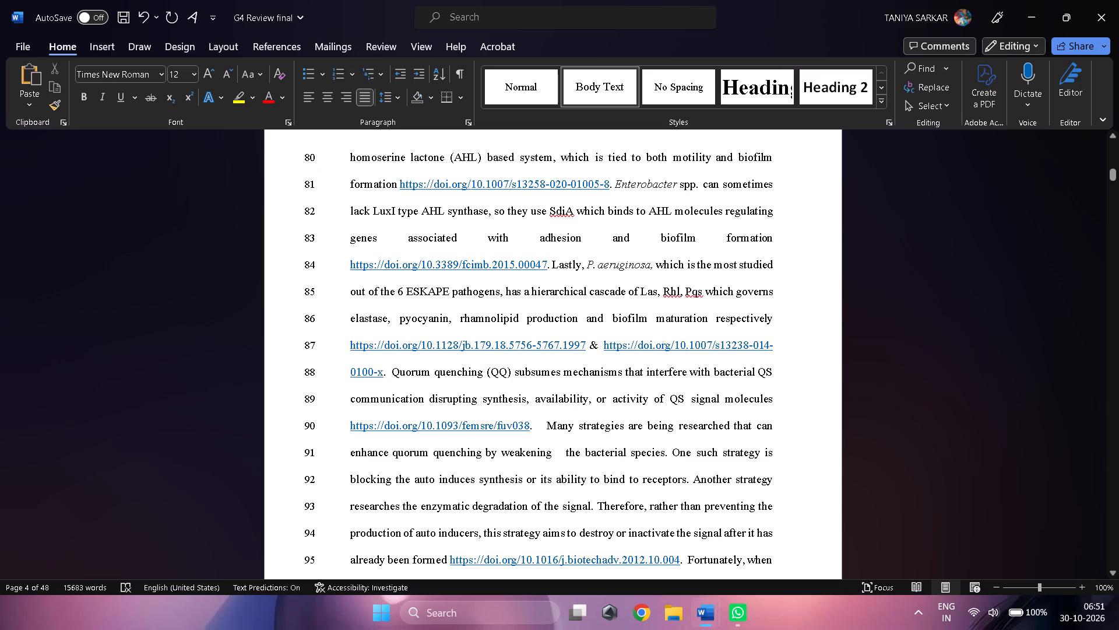
{"action": "key", "text": "Down"}
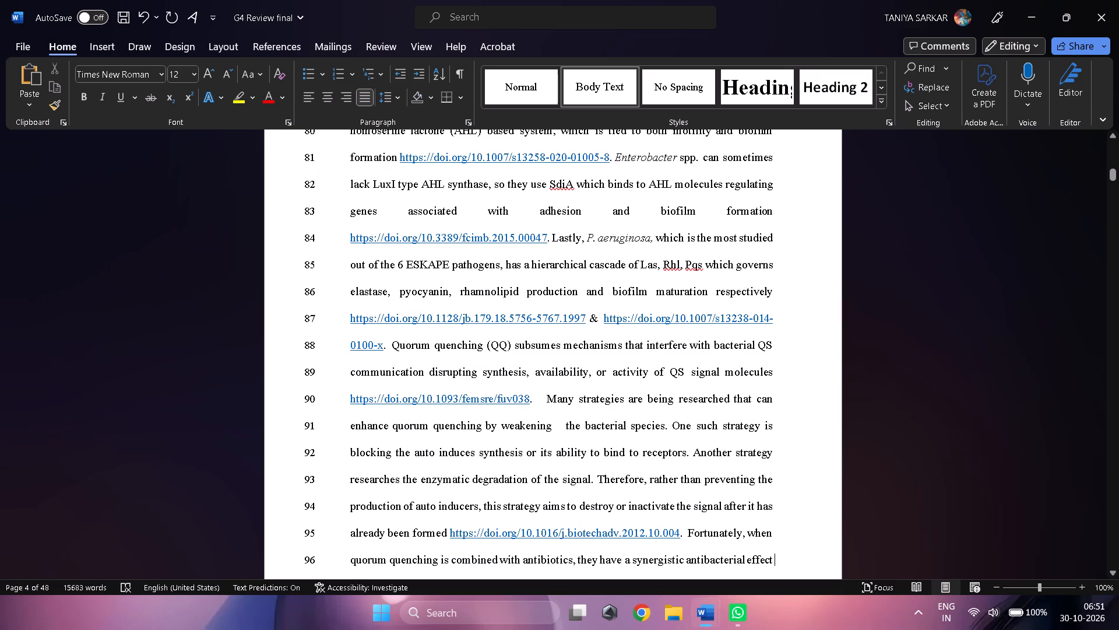
{"action": "key", "text": "Down"}
{"action": "key", "text": "Down"}
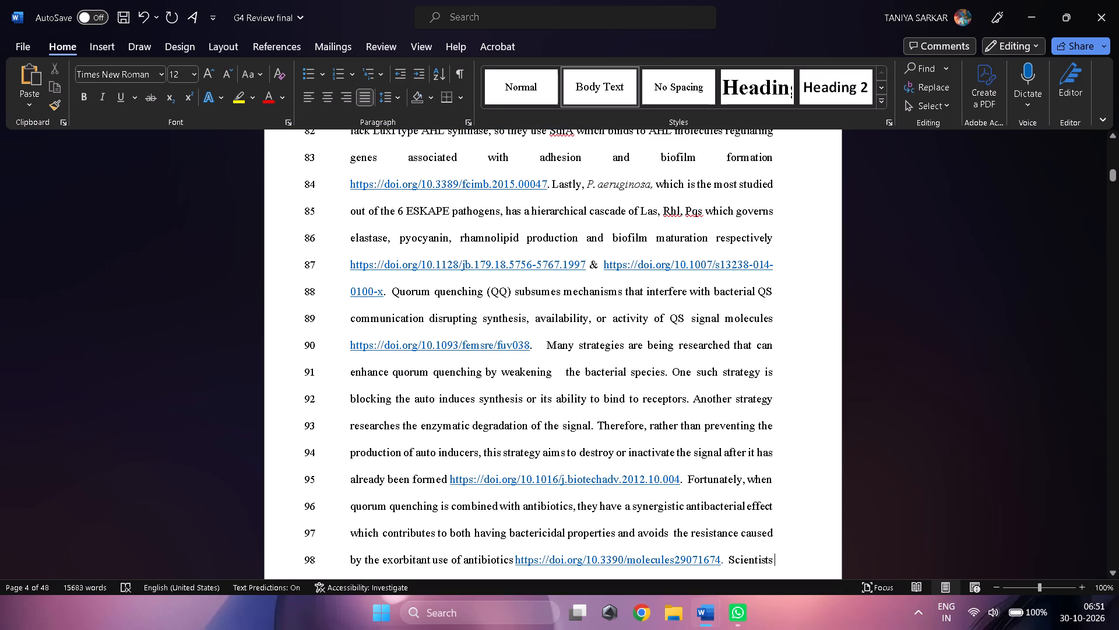
{"action": "key", "text": "Down"}
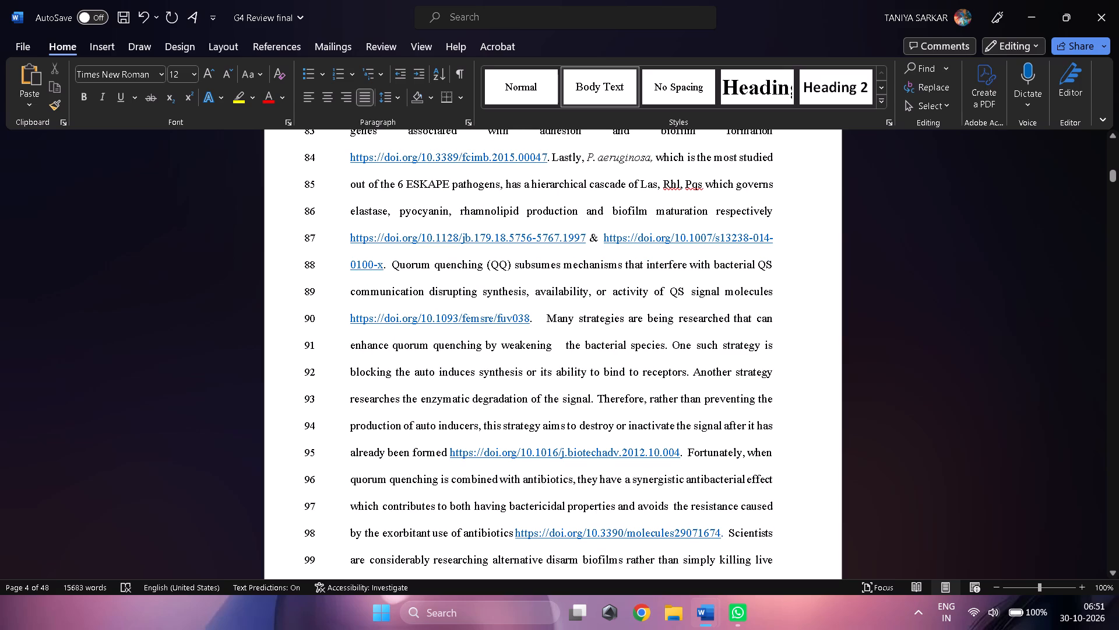
{"action": "key", "text": "Down"}
{"action": "key", "text": "Down"}
{"action": "key", "text": "Down"}
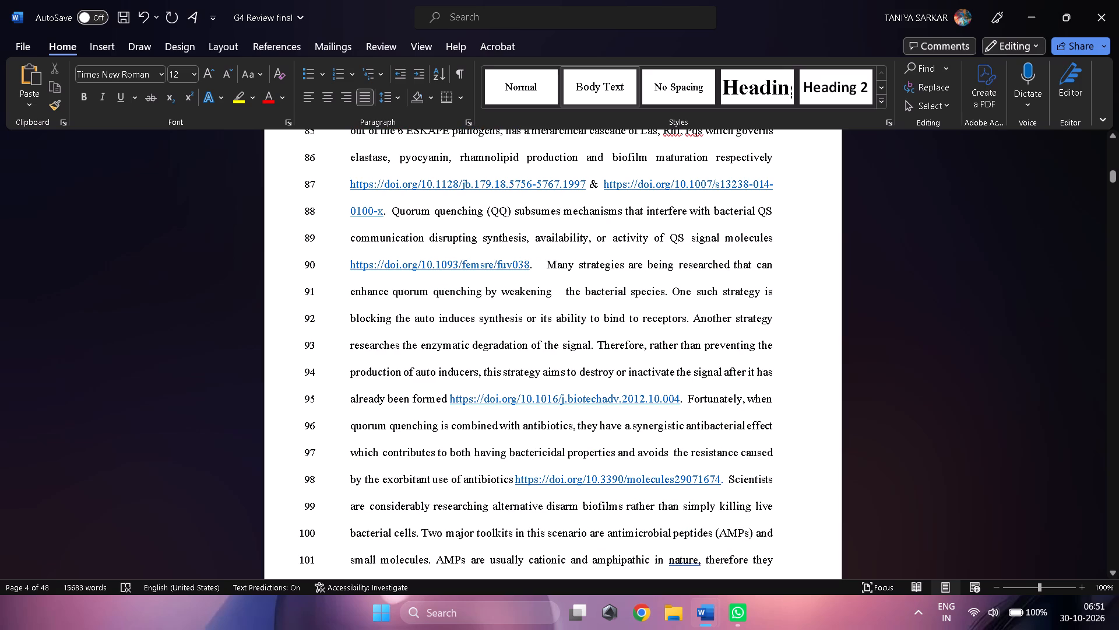
{"action": "key", "text": "Down"}
{"action": "key", "text": "Down"}
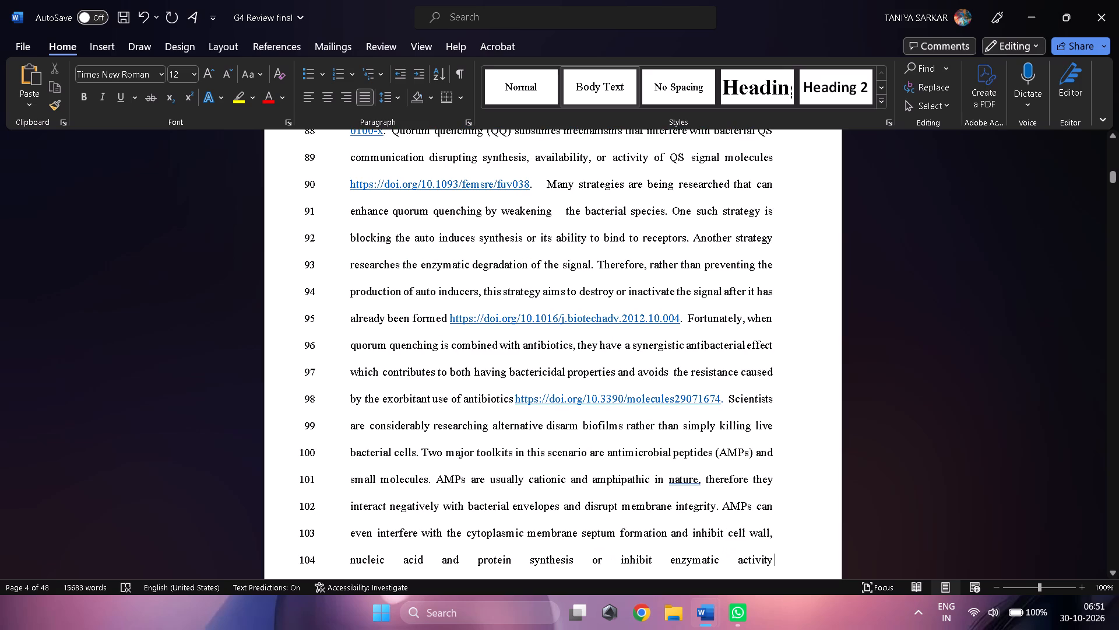
{"action": "key", "text": "Down"}
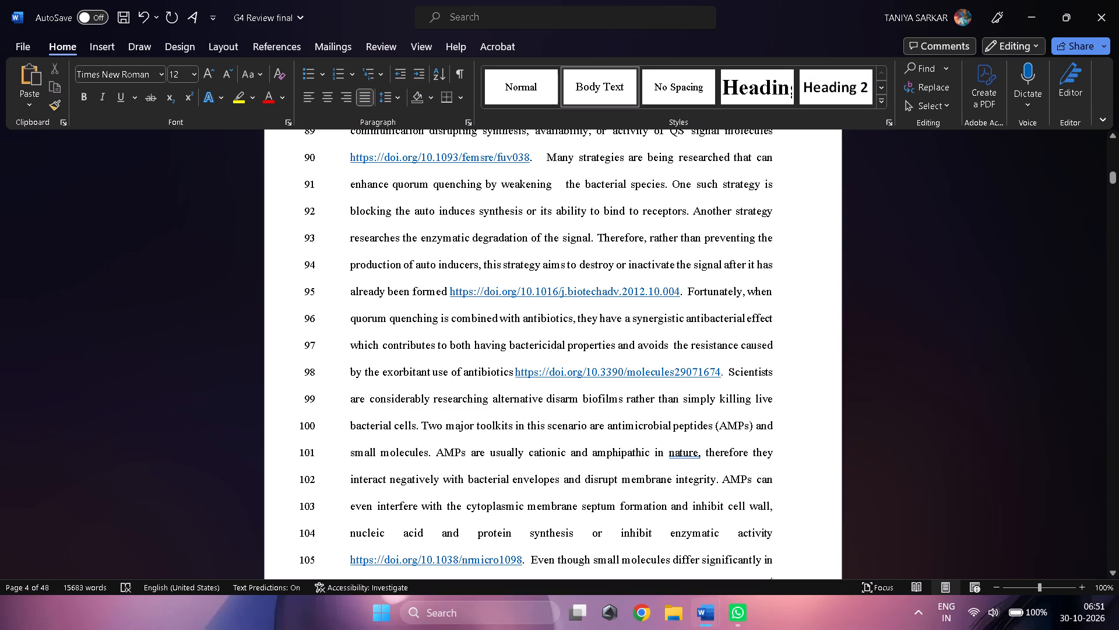
{"action": "key", "text": "Down"}
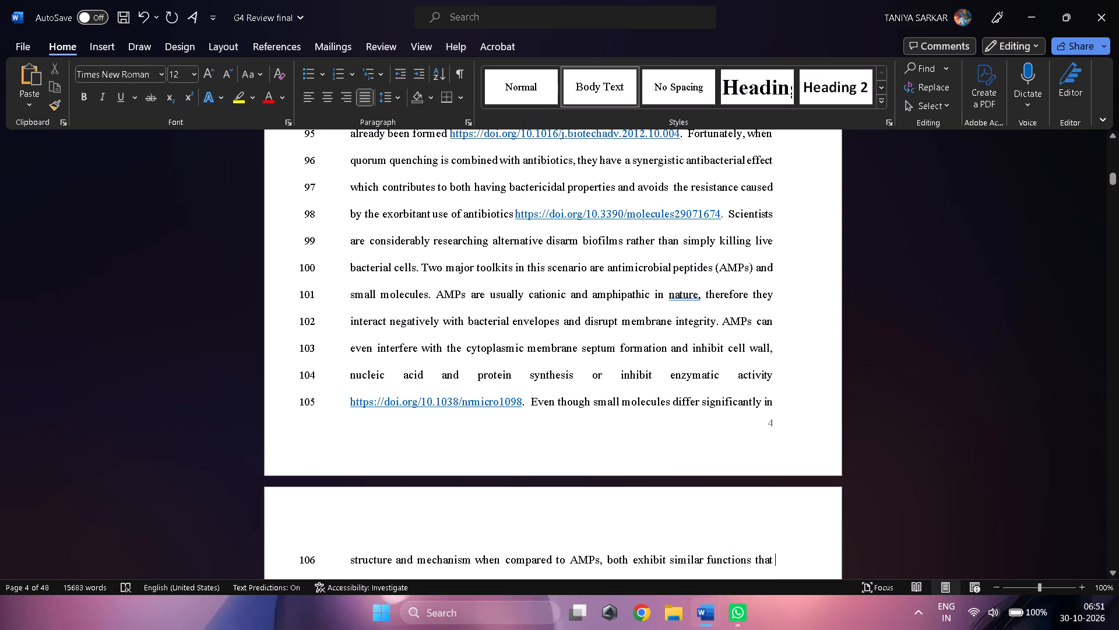
{"action": "key", "text": "Down"}
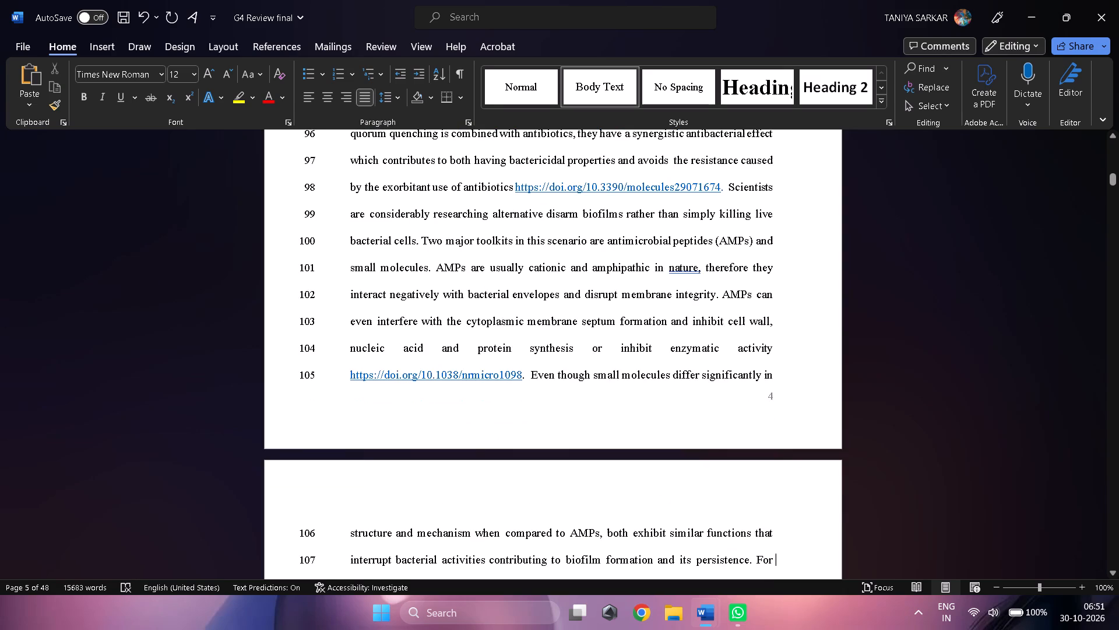
{"action": "key", "text": "Down"}
{"action": "key", "text": "Down"}
{"action": "key", "text": "Down"}
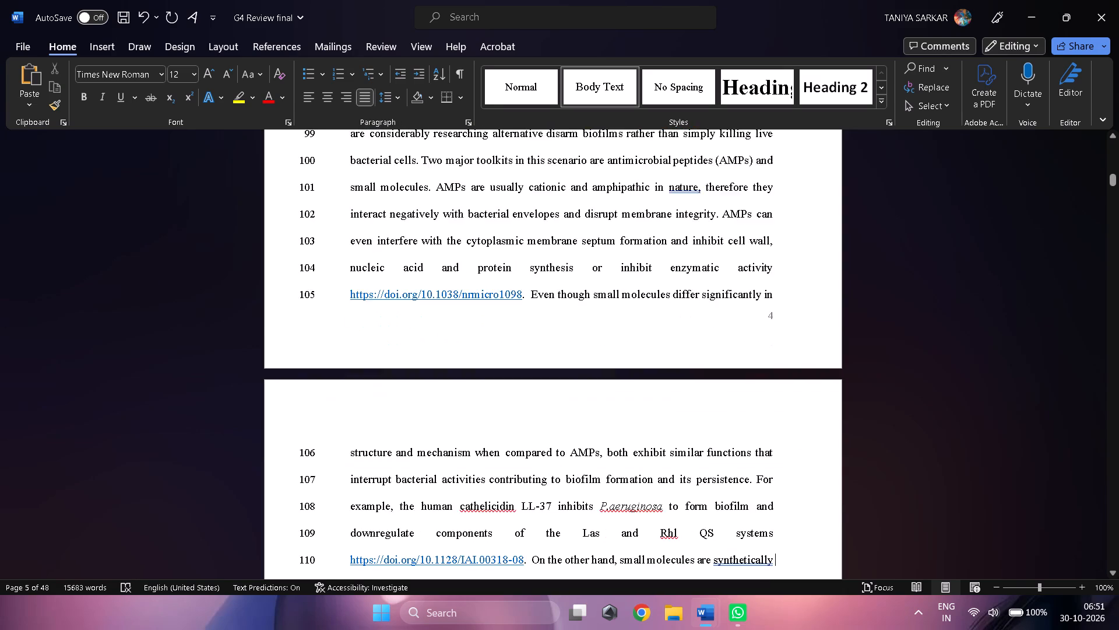
{"action": "key", "text": "Down"}
{"action": "key", "text": "Down"}
{"action": "key", "text": "Down"}
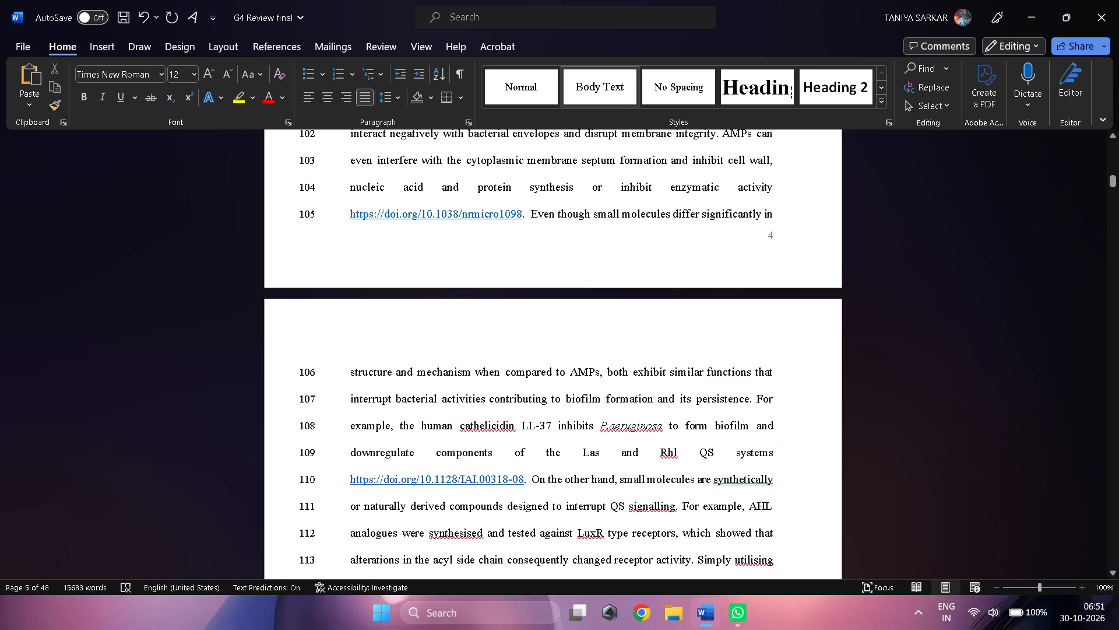
{"action": "key", "text": "Down"}
{"action": "key", "text": "Down"}
{"action": "key", "text": "Down"}
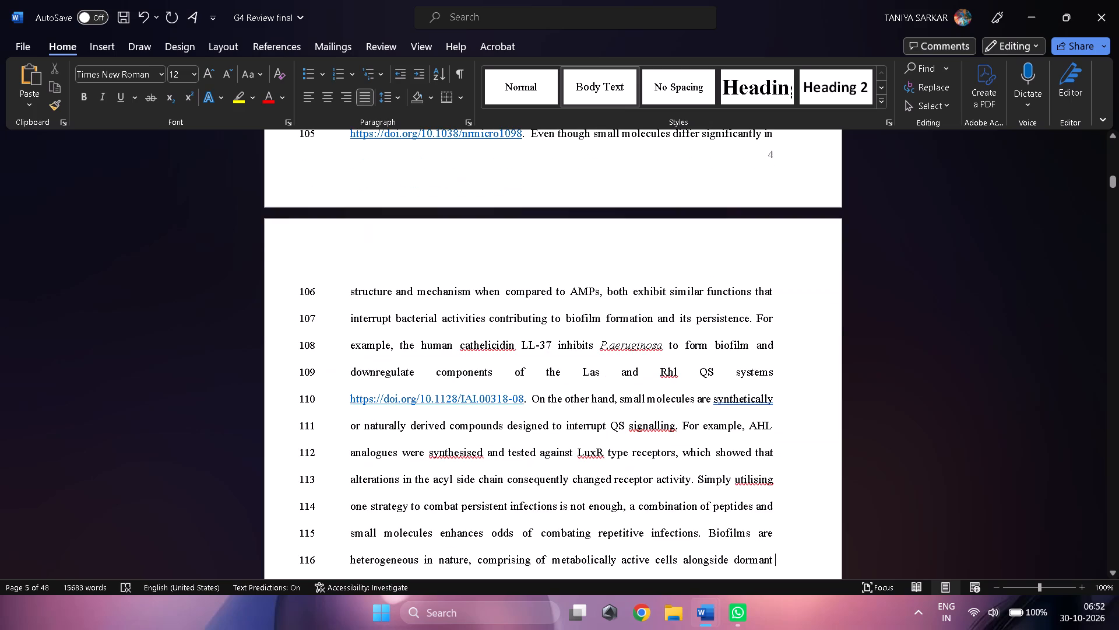
{"action": "key", "text": "Down"}
{"action": "key", "text": "Down"}
{"action": "key", "text": "Down"}
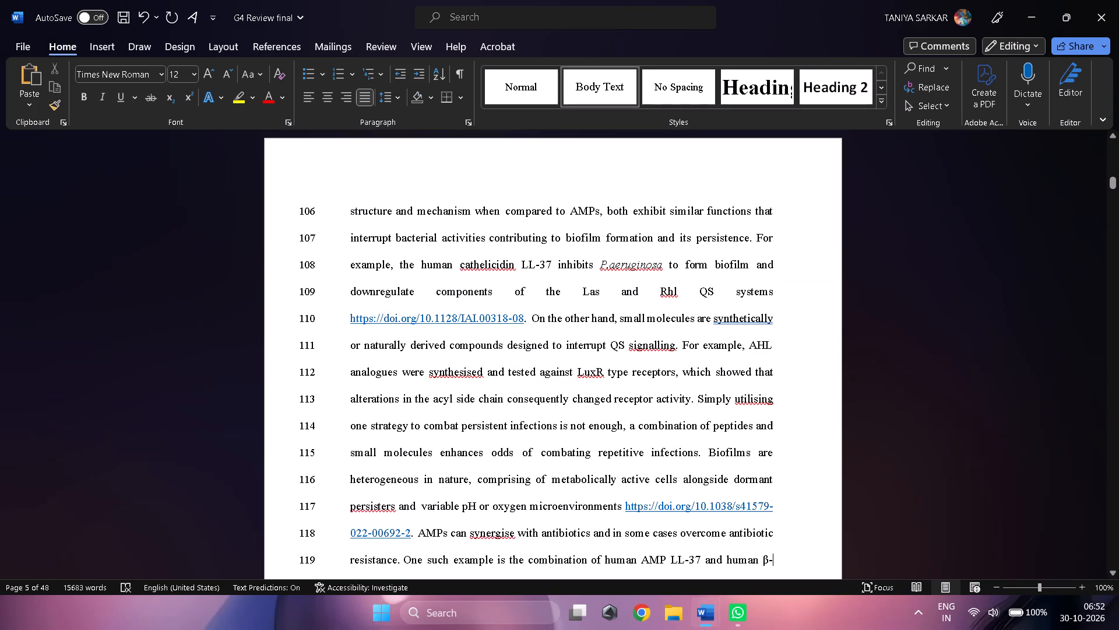
{"action": "key", "text": "Down"}
{"action": "key", "text": "Down"}
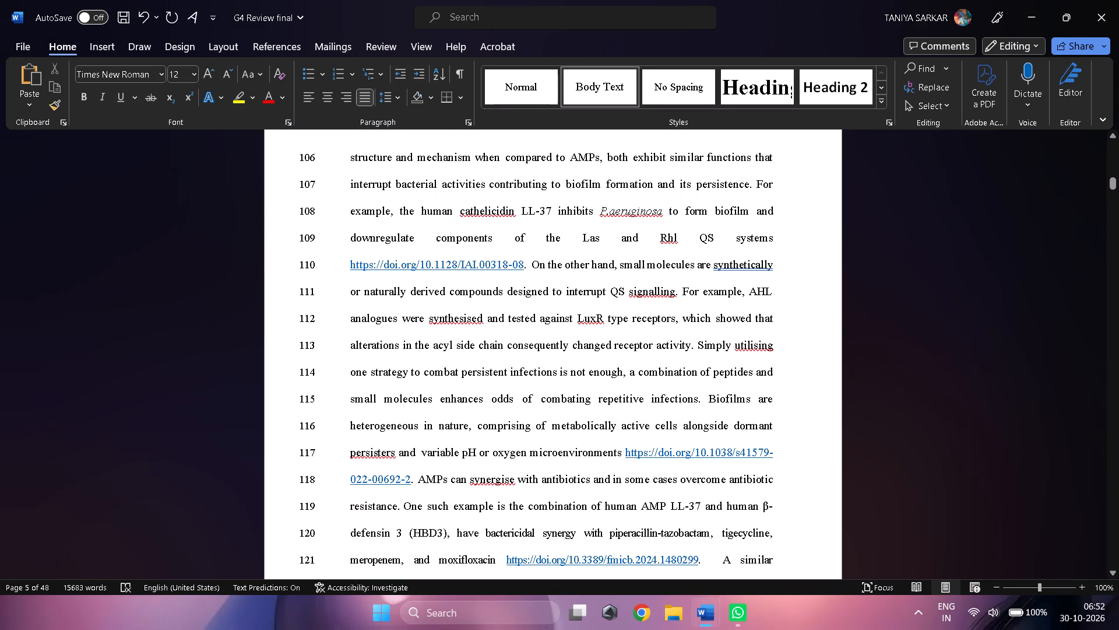
{"action": "key", "text": "Down"}
{"action": "key", "text": "Down"}
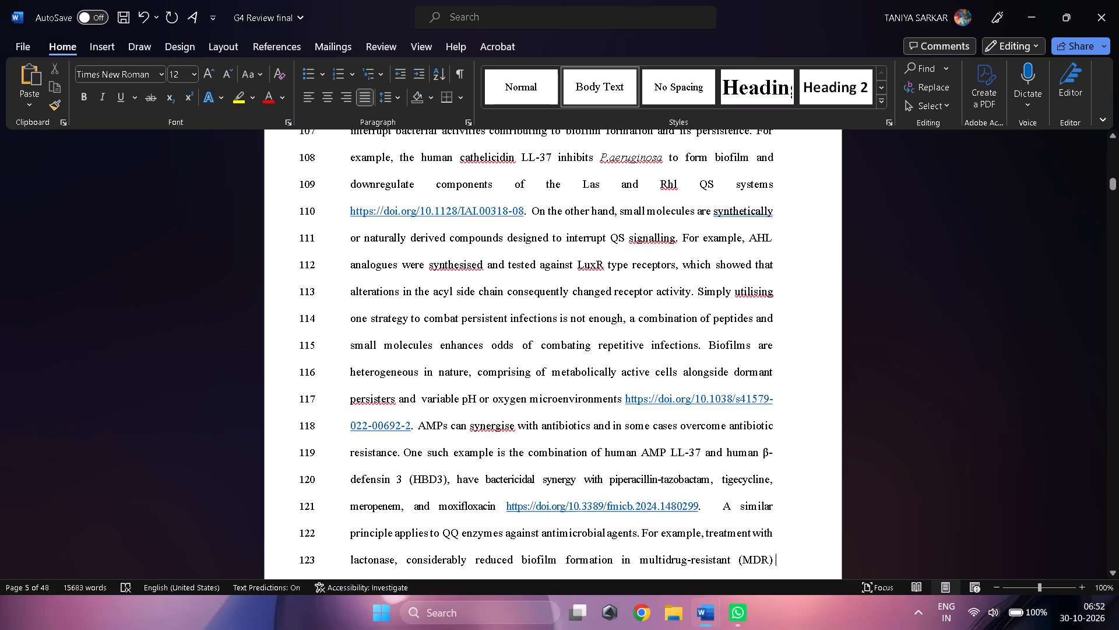
{"action": "key", "text": "Down"}
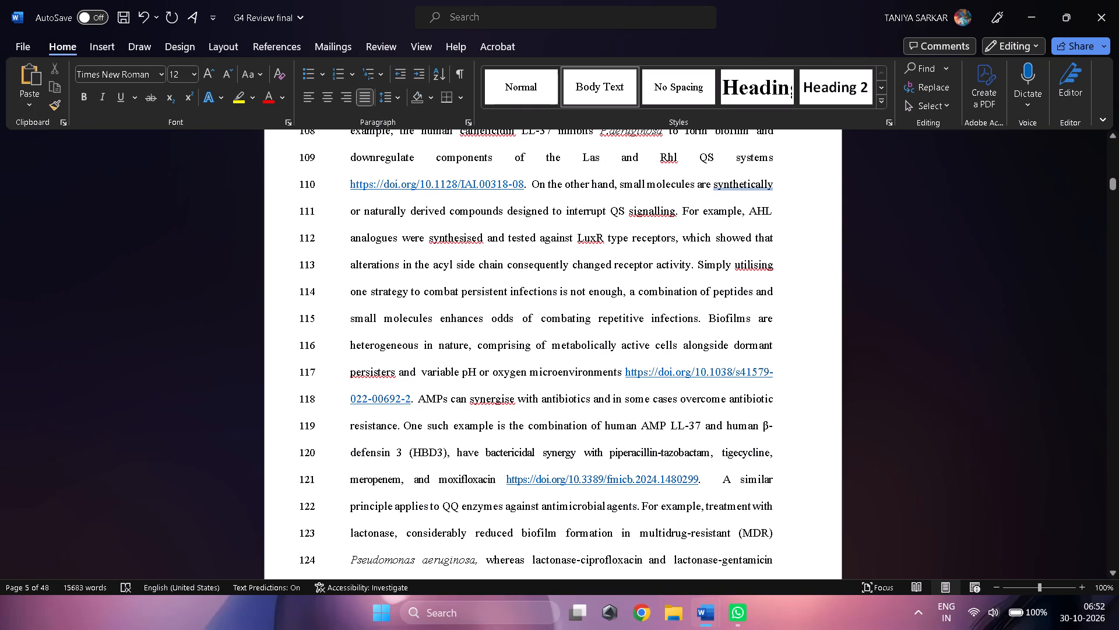
Abbreviate "Pseudomonas aeruginosa" to "P.aeruginosa", without a space, after "multidrug-resistant (MDR)" on page 5.
{"action": "left_click", "coordinate": [422, 562]}
{"action": "key", "text": "BackSpace"}
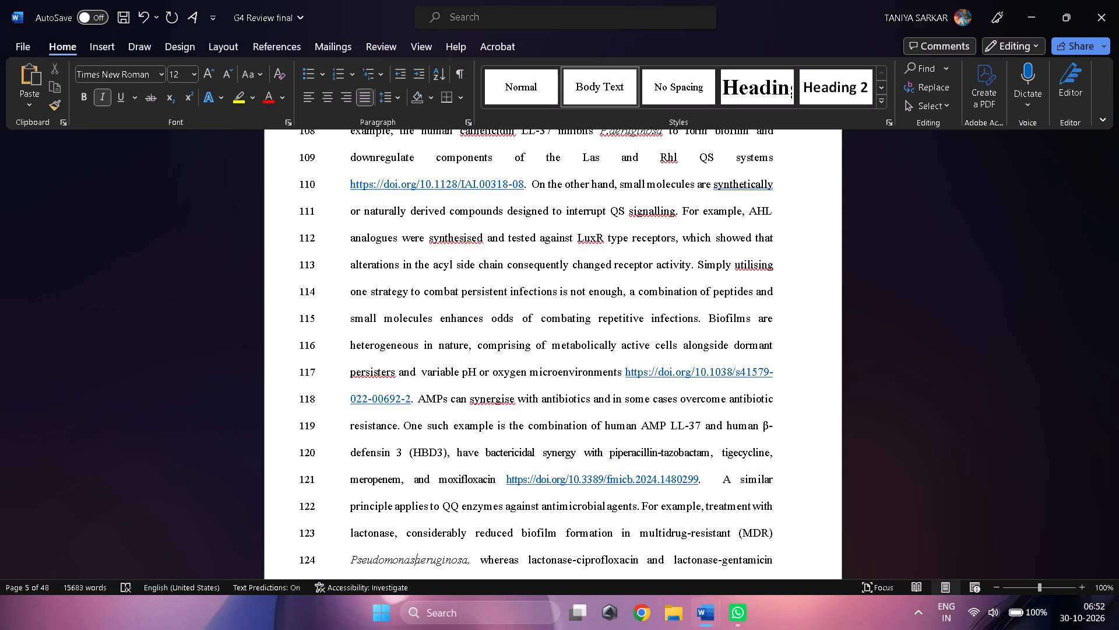
{"action": "key", "text": "BackSpace"}
{"action": "key", "text": "BackSpace"}
{"action": "key", "text": "BackSpace"}
{"action": "key", "text": "BackSpace"}
{"action": "key", "text": "BackSpace"}
{"action": "key", "text": "BackSpace"}
{"action": "key", "text": "BackSpace"}
{"action": "key", "text": "BackSpace"}
{"action": "key", "text": "BackSpace"}
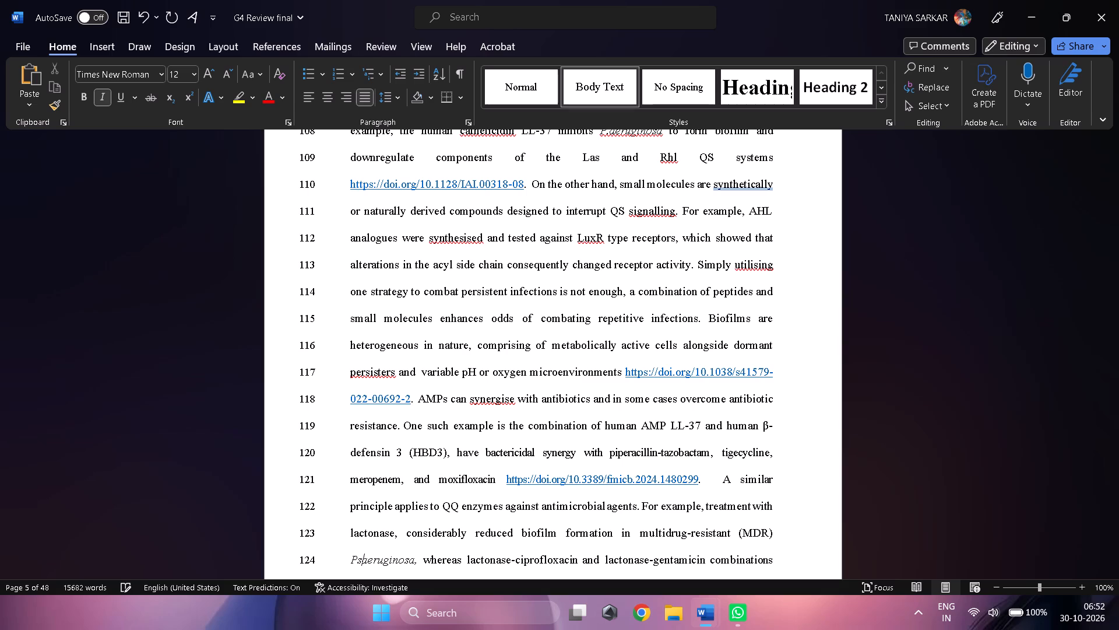
{"action": "key", "text": "BackSpace"}
{"action": "key", "text": "period"}
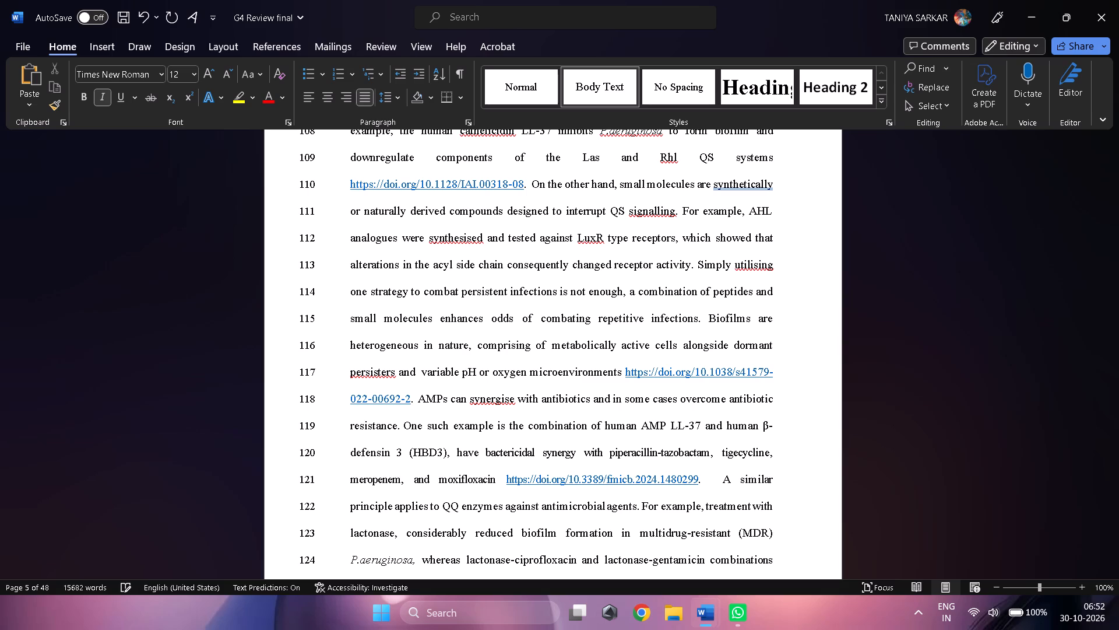
Read through the rest of the introduction on pages 5 and 6, checking the text down to its end.
{"action": "left_click", "coordinate": [1113, 573]}
{"action": "left_click", "coordinate": [1113, 573]}
{"action": "triple_click", "coordinate": [1113, 573]}
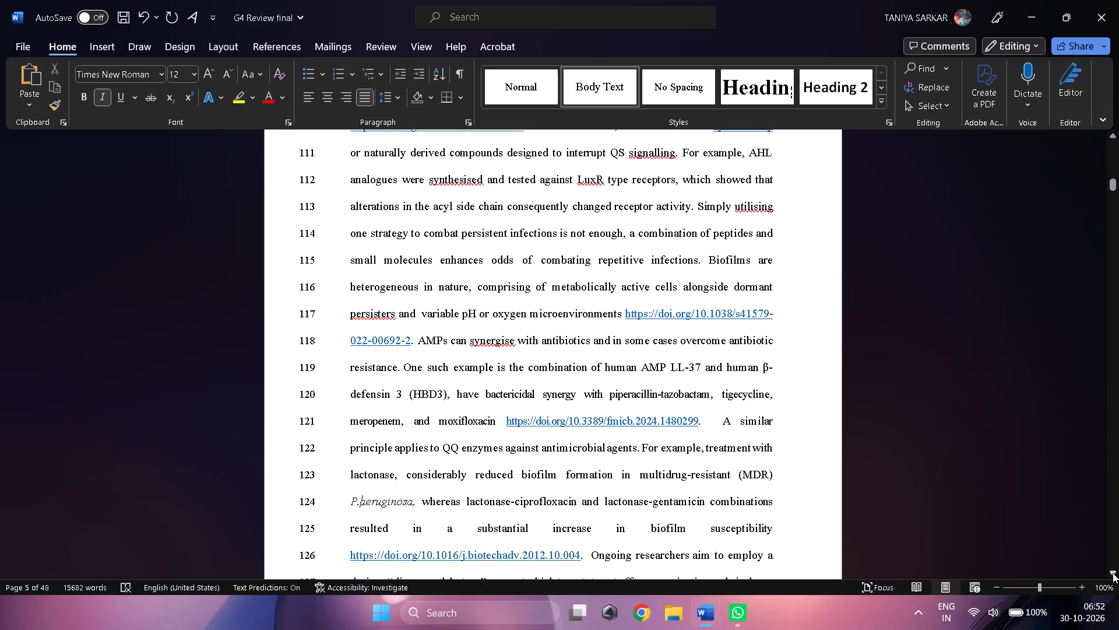
{"action": "triple_click", "coordinate": [1113, 573]}
{"action": "triple_click", "coordinate": [1113, 573]}
{"action": "triple_click", "coordinate": [1113, 573]}
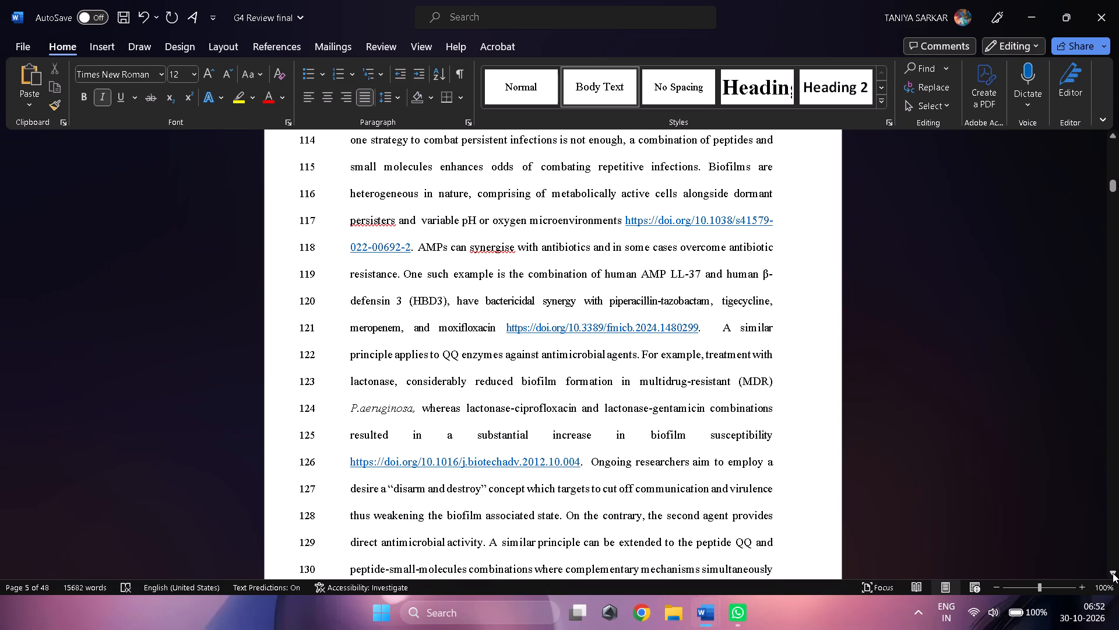
{"action": "triple_click", "coordinate": [1113, 573]}
{"action": "triple_click", "coordinate": [1113, 573]}
{"action": "triple_click", "coordinate": [1113, 573]}
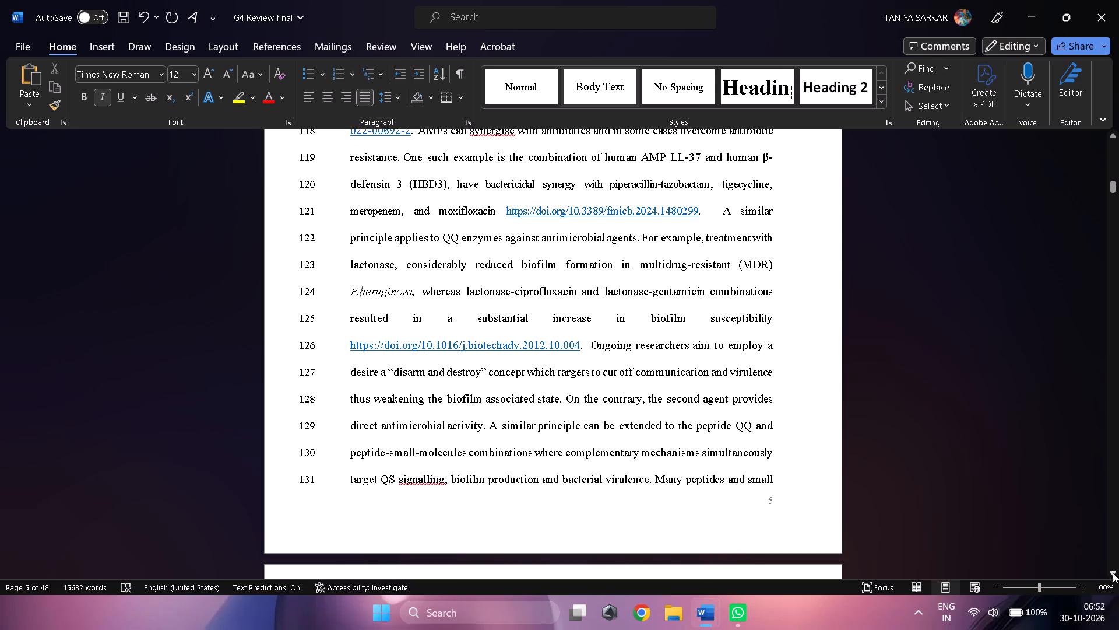
{"action": "left_click", "coordinate": [1113, 573]}
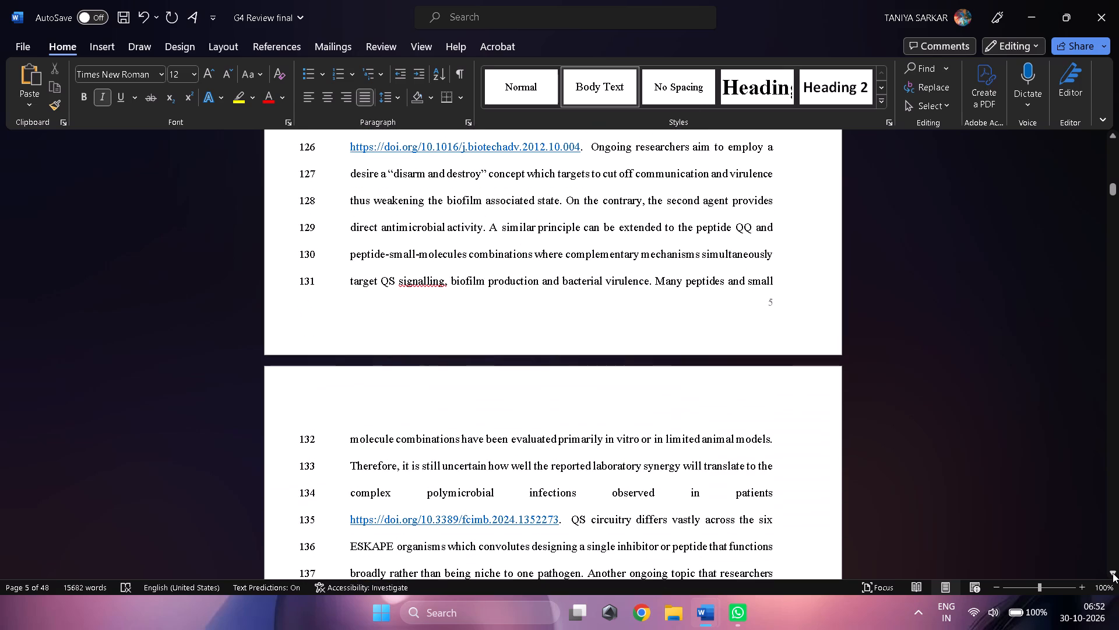
{"action": "triple_click", "coordinate": [1113, 573]}
{"action": "triple_click", "coordinate": [1113, 573]}
{"action": "triple_click", "coordinate": [1113, 573]}
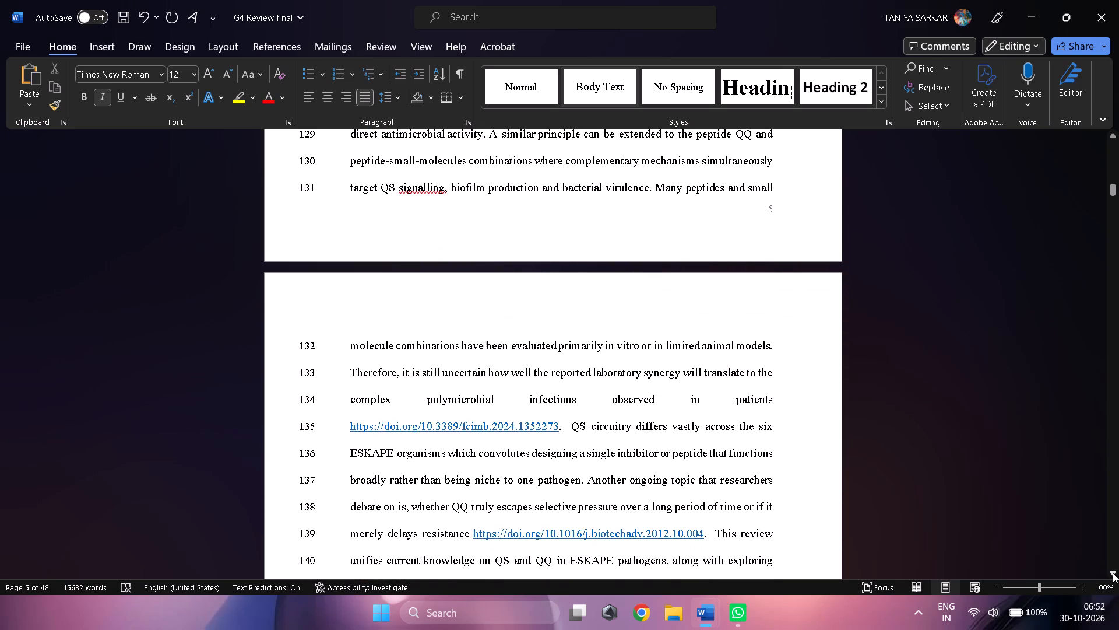
{"action": "triple_click", "coordinate": [1113, 573]}
{"action": "triple_click", "coordinate": [1113, 573]}
{"action": "triple_click", "coordinate": [1113, 573]}
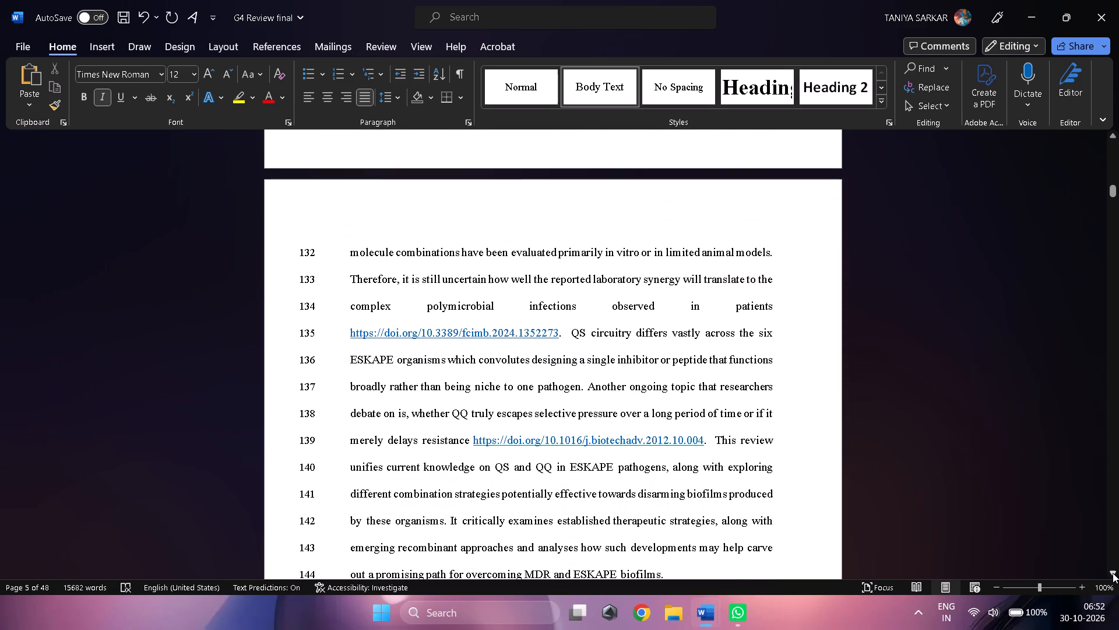
{"action": "triple_click", "coordinate": [1113, 573]}
{"action": "left_click", "coordinate": [1113, 573]}
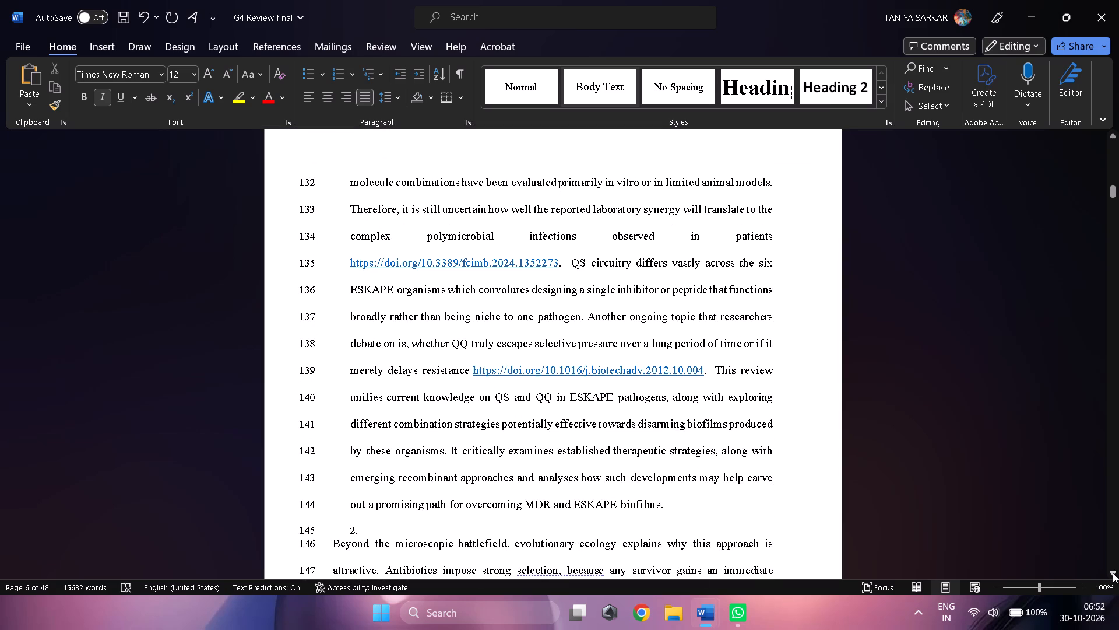
Delete the empty numbered "2." line above "Beyond the microscopic battlefield" on page 6.
{"action": "left_click_drag", "start_coordinate": [374, 531], "coordinate": [332, 533]}
{"action": "left_click", "coordinate": [363, 534]}
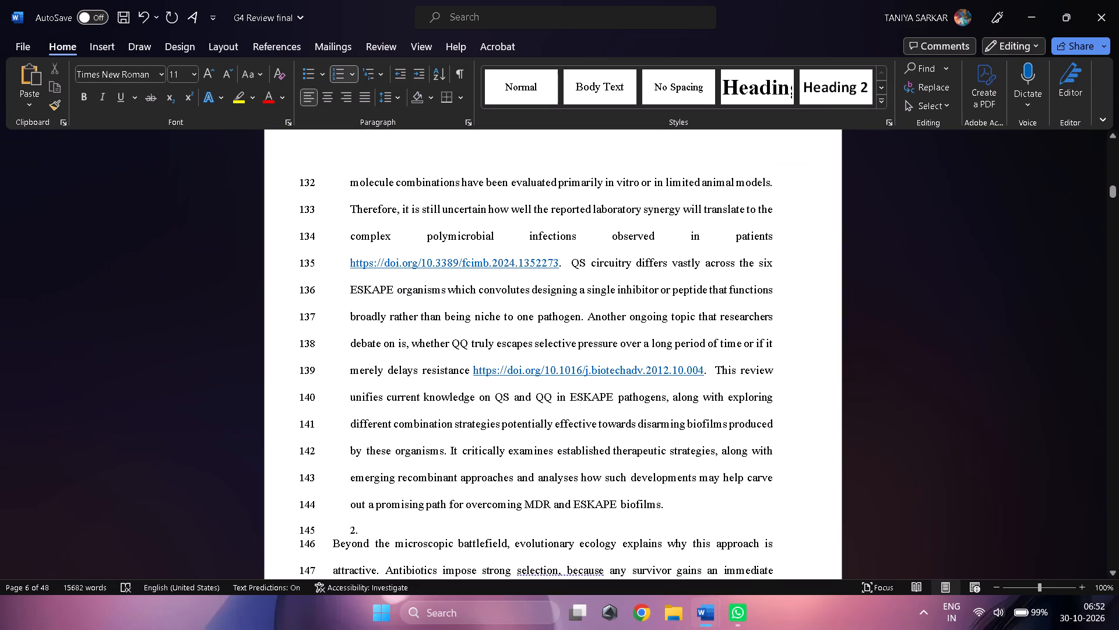
{"action": "key", "text": "BackSpace"}
{"action": "key", "text": "BackSpace"}
{"action": "key", "text": "BackSpace"}
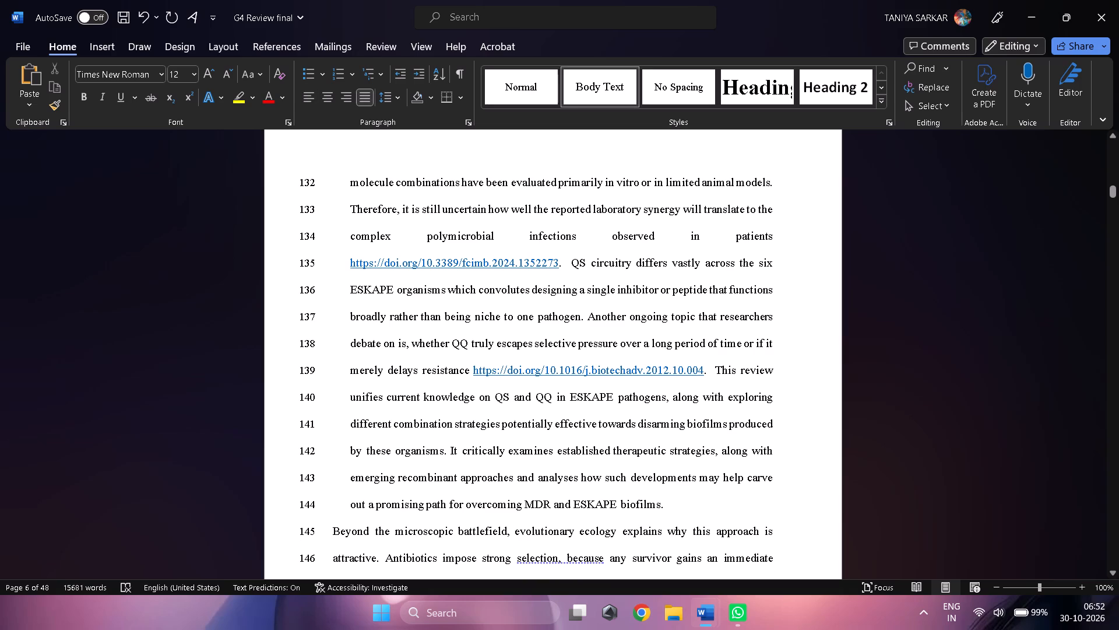
Cut the closing passage from "This review unifies current knowledge" to "MDR and ESKAPE biofilms." on page 6.
{"action": "left_click_drag", "start_coordinate": [715, 368], "coordinate": [744, 477]}
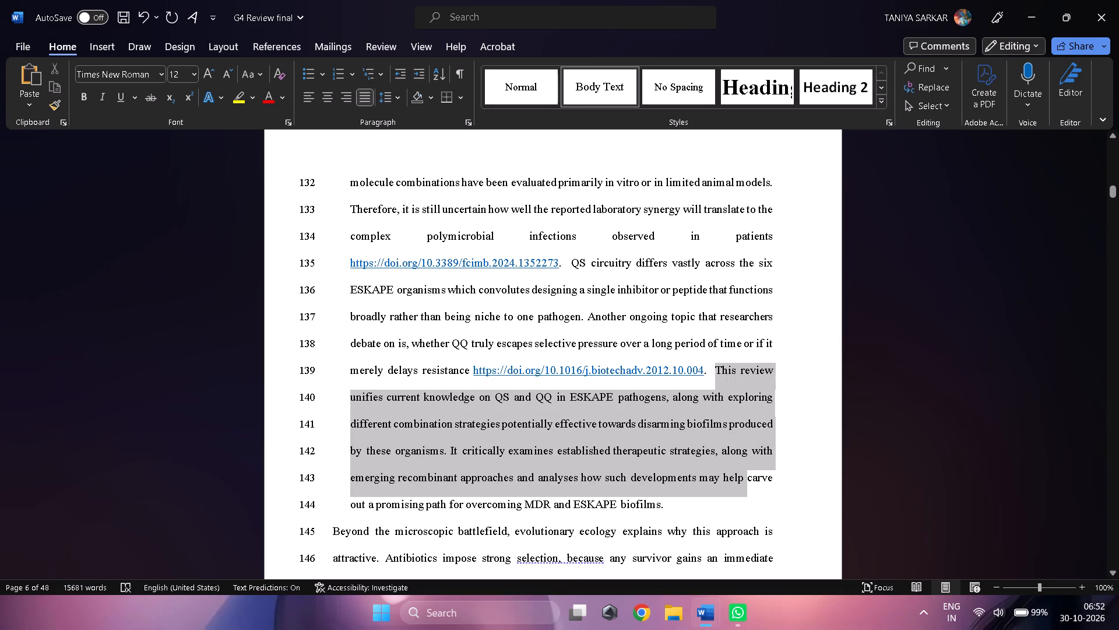
{"action": "left_click_drag", "start_coordinate": [744, 477], "coordinate": [740, 502]}
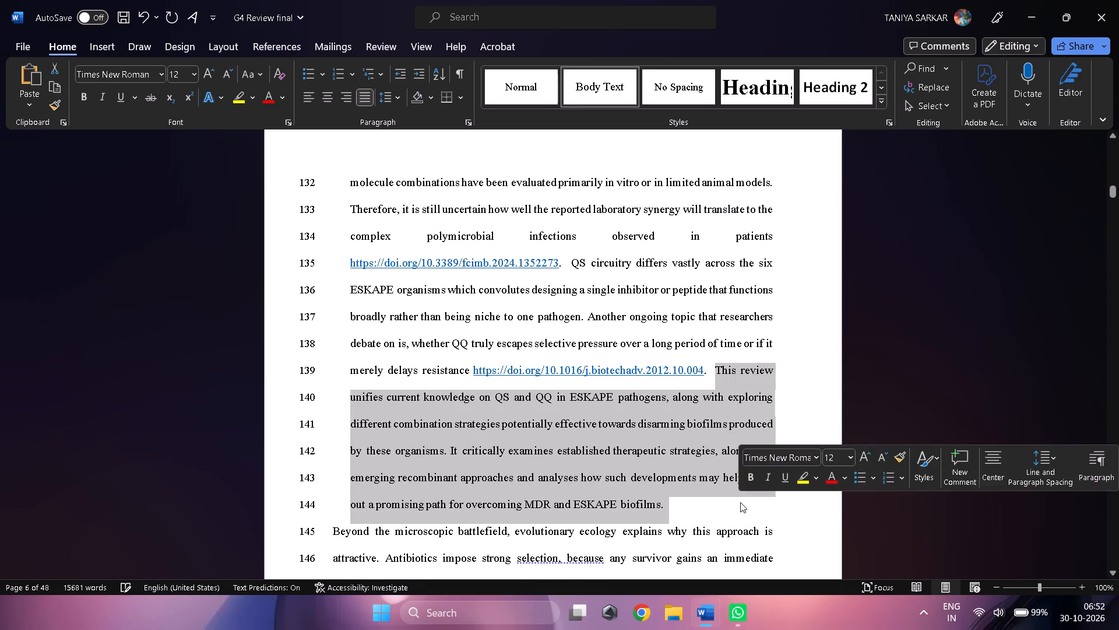
{"action": "right_click", "coordinate": [653, 447]}
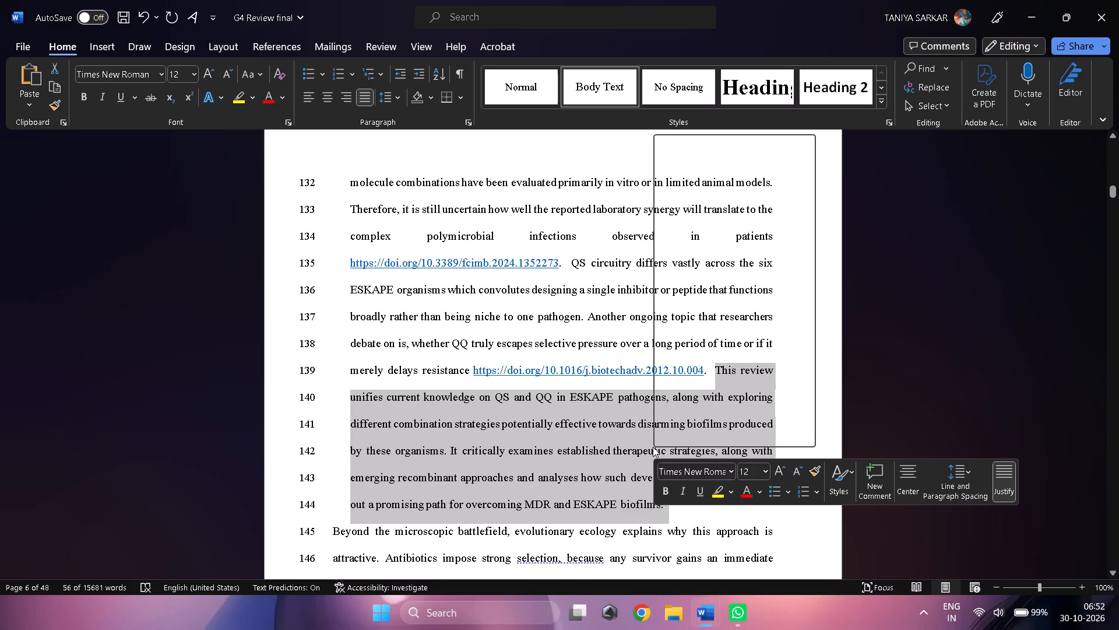
{"action": "left_click", "coordinate": [689, 195]}
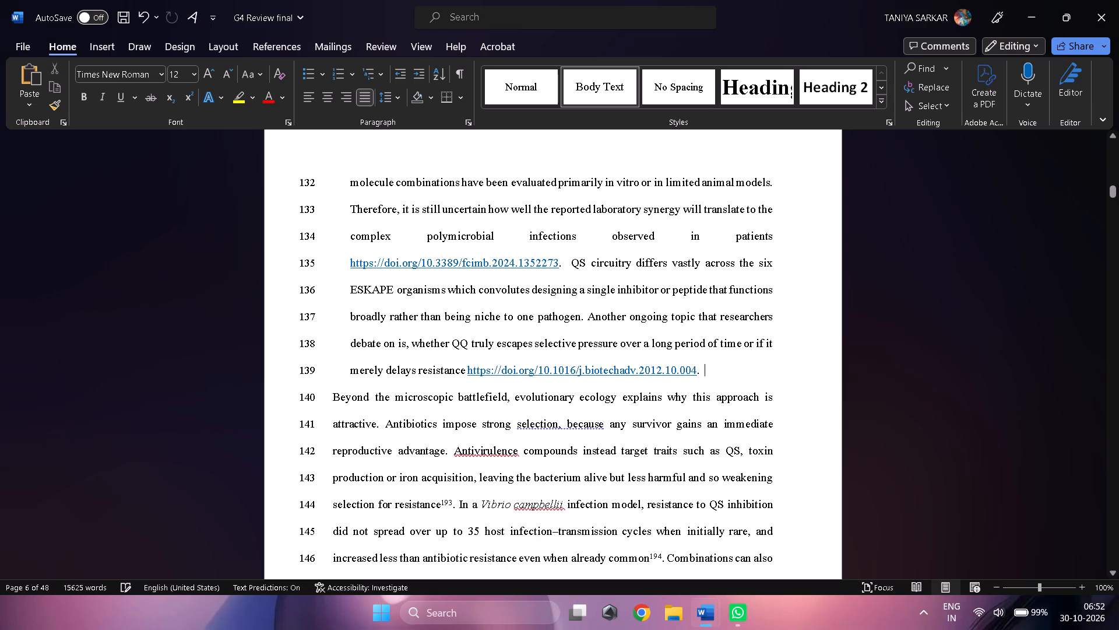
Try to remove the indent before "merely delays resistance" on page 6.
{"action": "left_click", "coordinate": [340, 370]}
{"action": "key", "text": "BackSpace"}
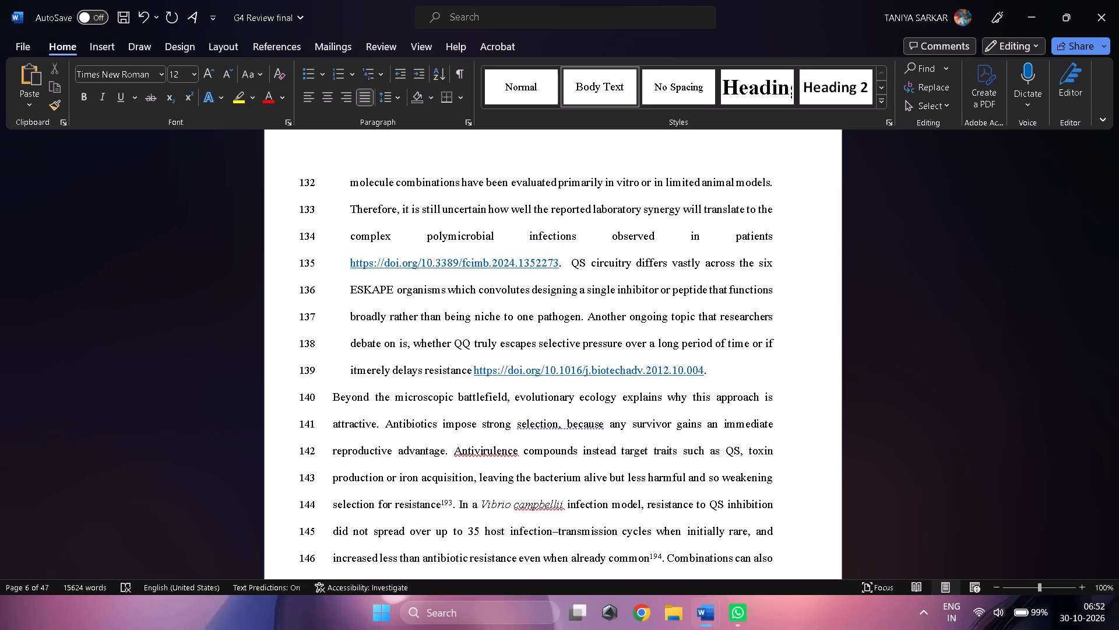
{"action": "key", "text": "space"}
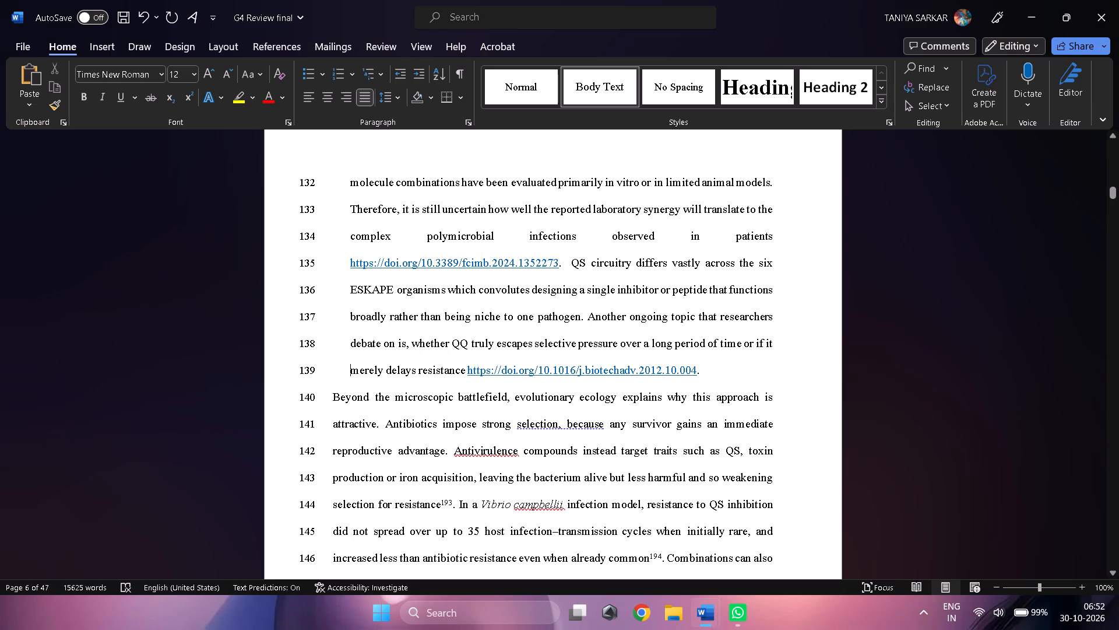
Paste the cut "This review unifies" passage as a new paragraph after "bactericidal pressure", above the section 2 heading.
{"action": "double_click", "coordinate": [1113, 572]}
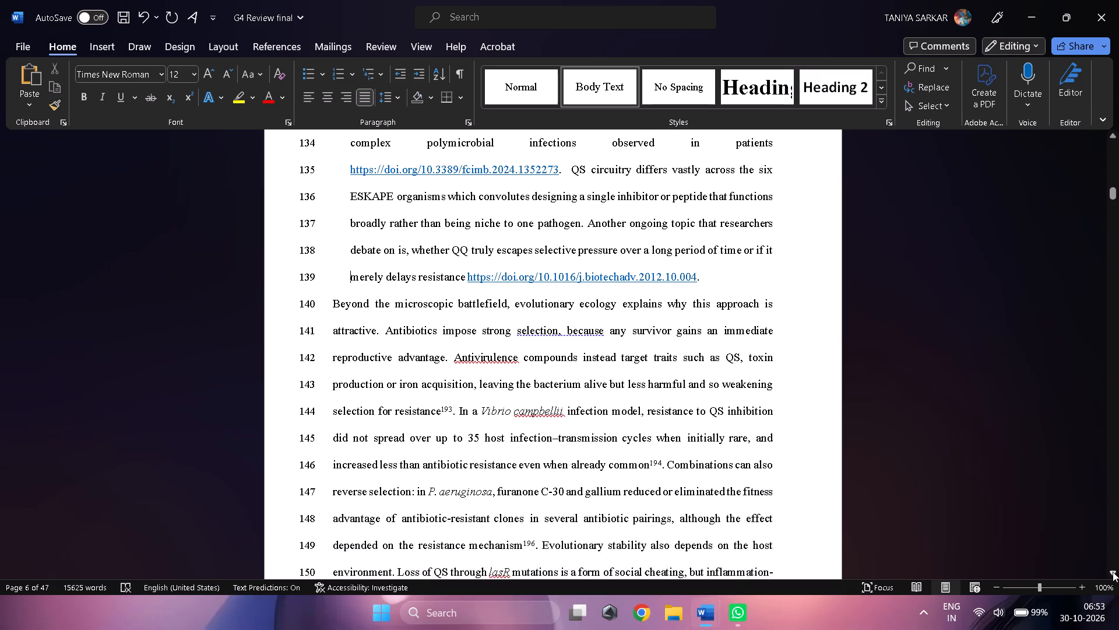
{"action": "left_click", "coordinate": [1113, 572]}
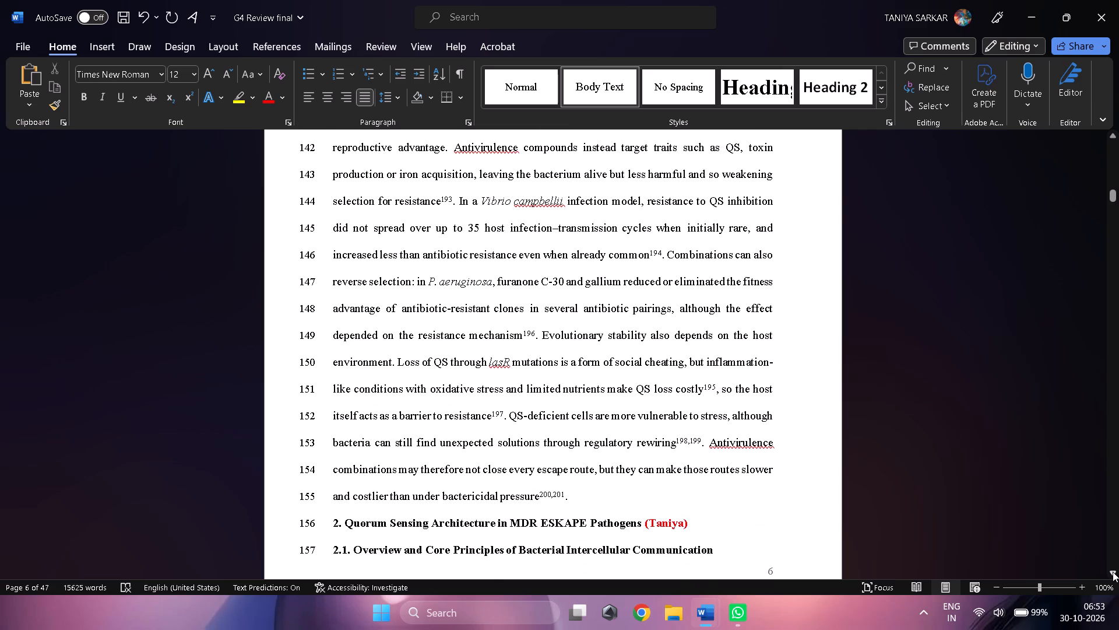
{"action": "left_click", "coordinate": [575, 498]}
{"action": "key", "text": "Return"}
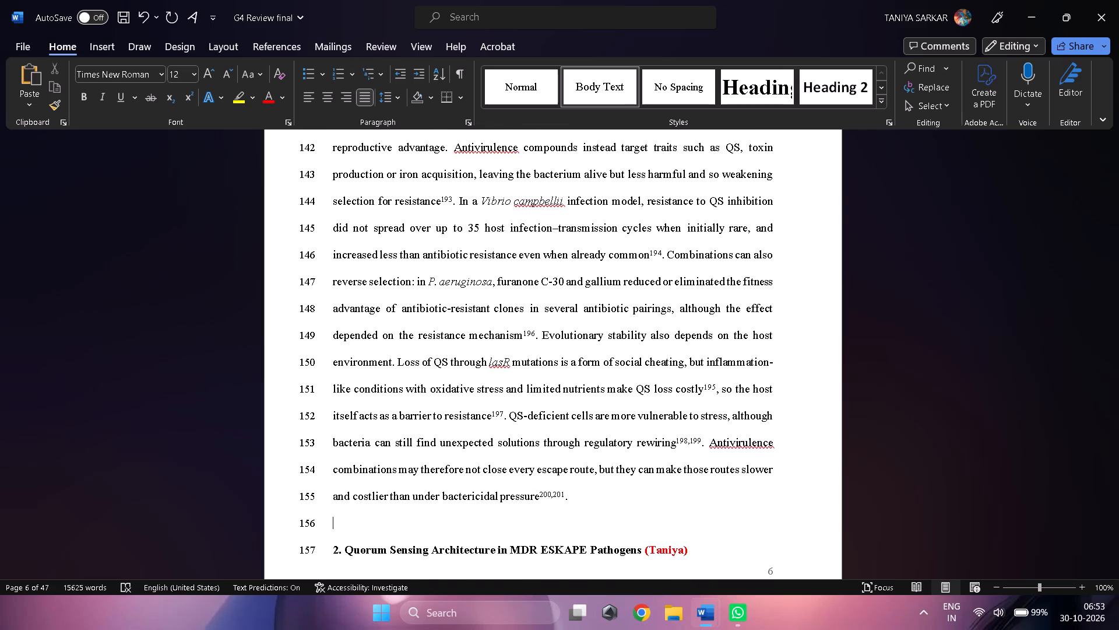
{"action": "key", "text": "ctrl+v"}
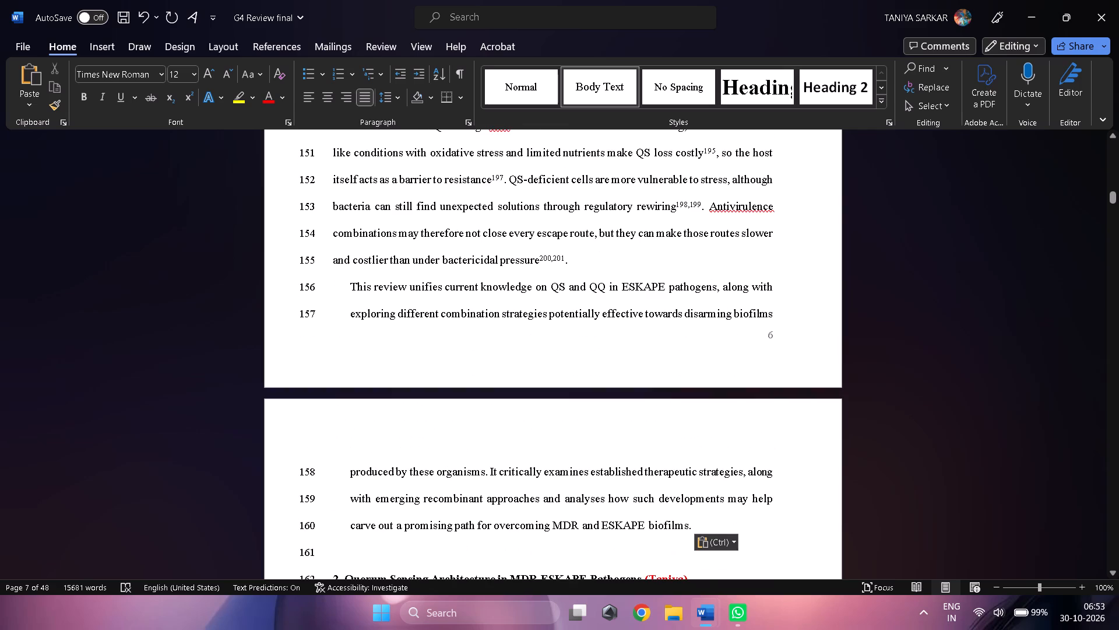
Set the "Beyond the microscopic battlefield" paragraph to 1.5 line spacing, keeping it justified.
{"action": "left_click_drag", "start_coordinate": [565, 260], "coordinate": [493, 236]}
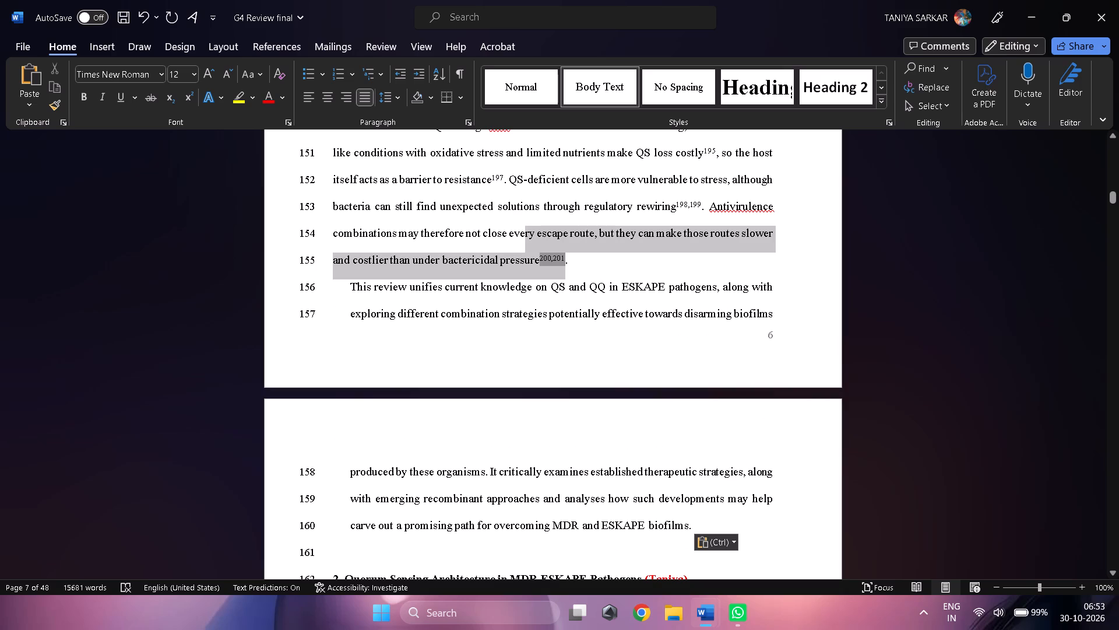
{"action": "left_click_drag", "start_coordinate": [493, 236], "coordinate": [515, 351]}
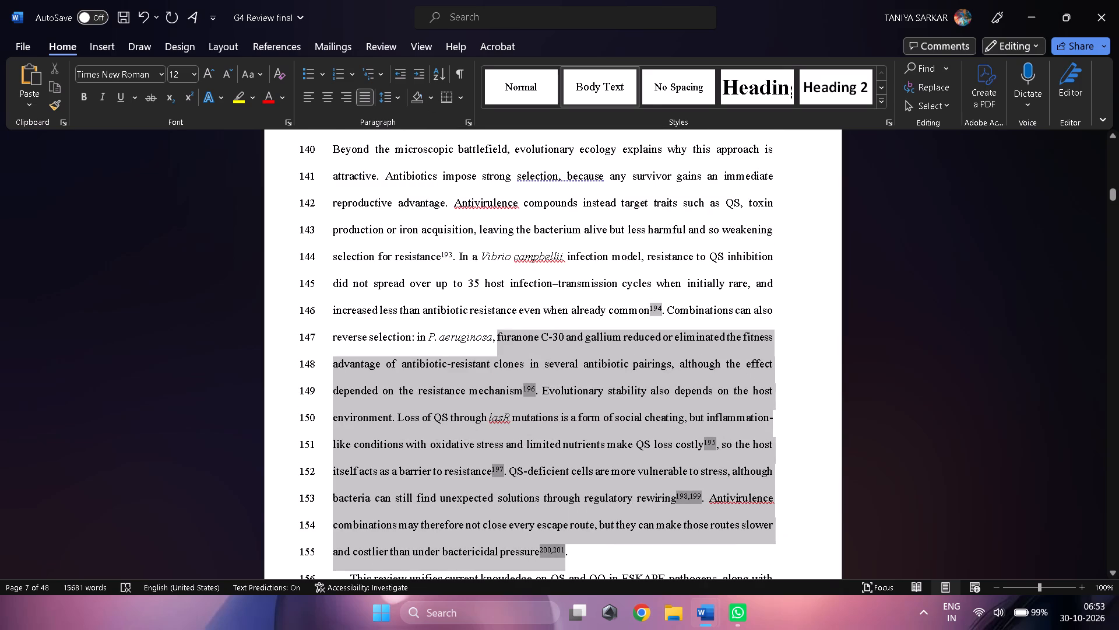
{"action": "left_click_drag", "start_coordinate": [515, 351], "coordinate": [336, 149]}
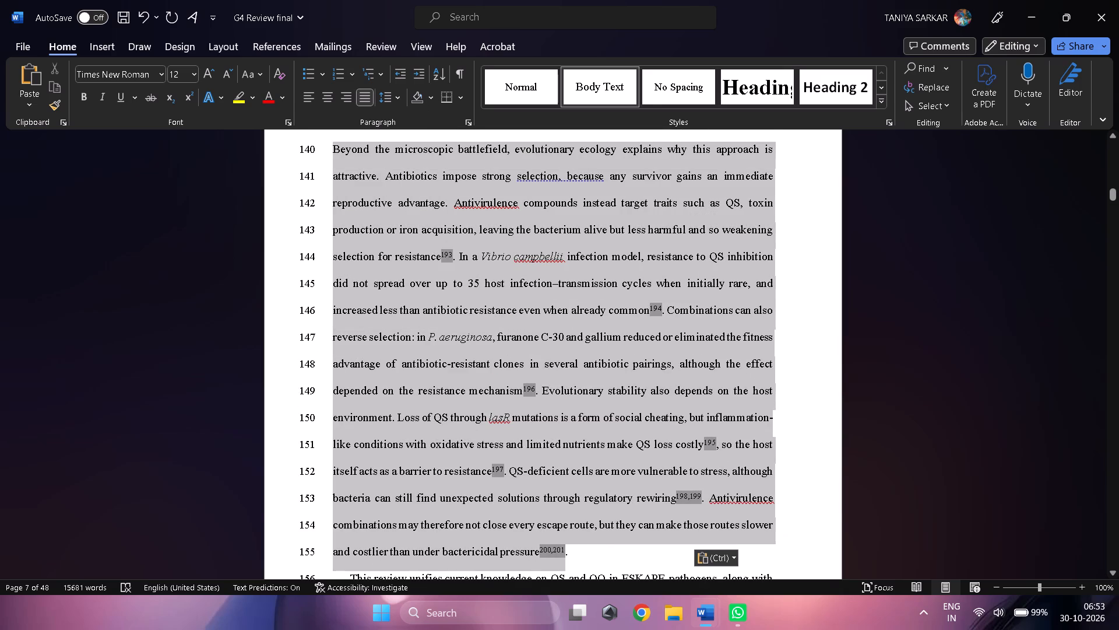
{"action": "left_click_drag", "start_coordinate": [336, 149], "coordinate": [333, 148]}
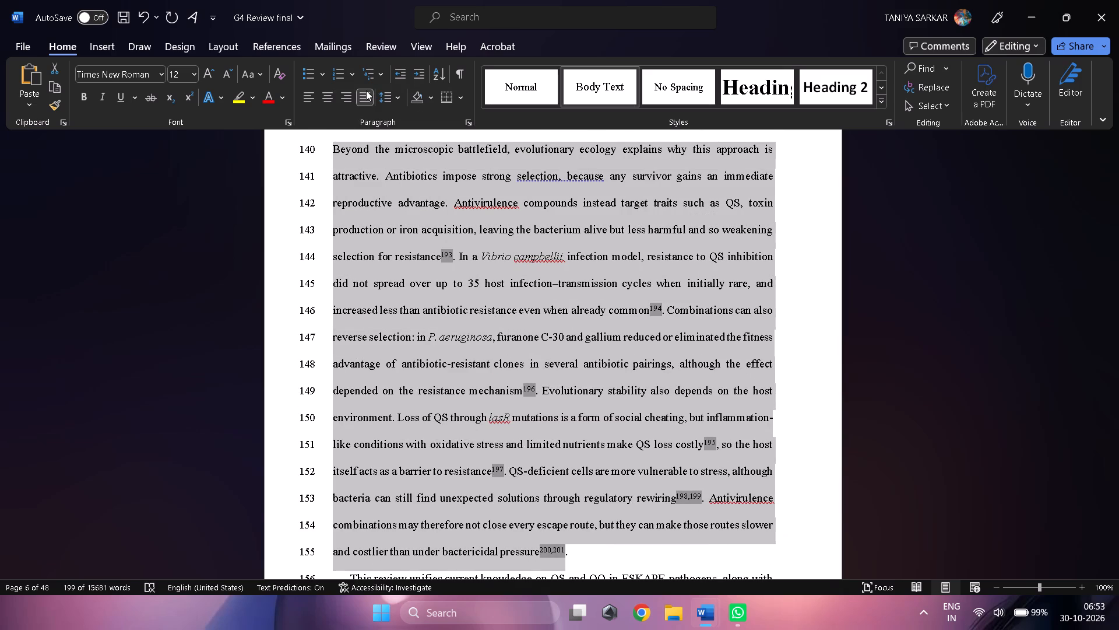
{"action": "left_click", "coordinate": [366, 90]}
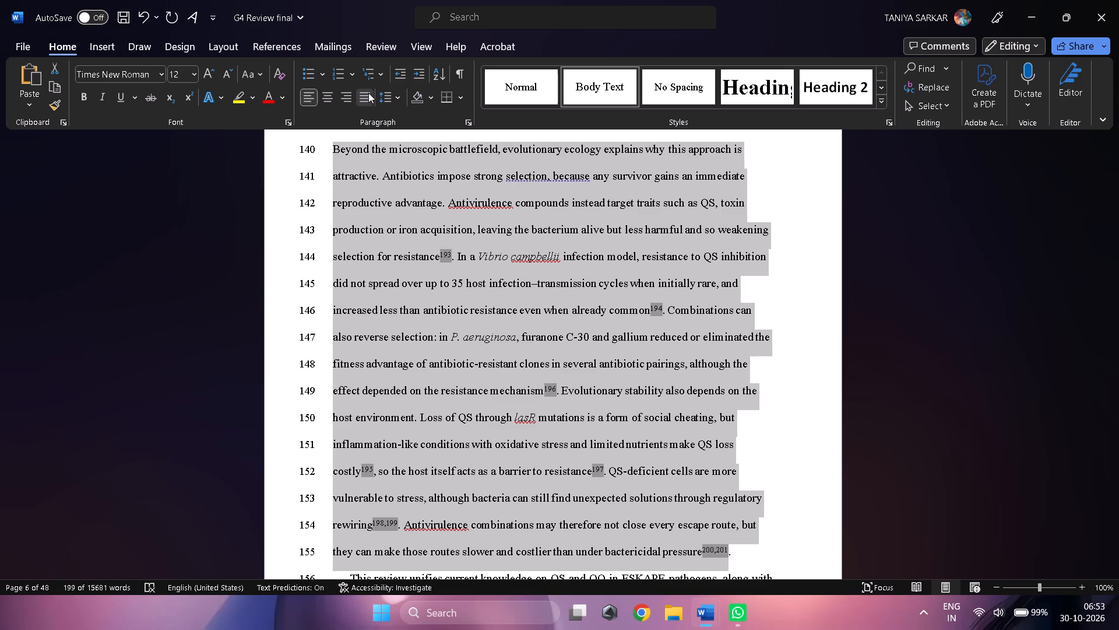
{"action": "left_click", "coordinate": [366, 93]}
{"action": "left_click", "coordinate": [392, 95]}
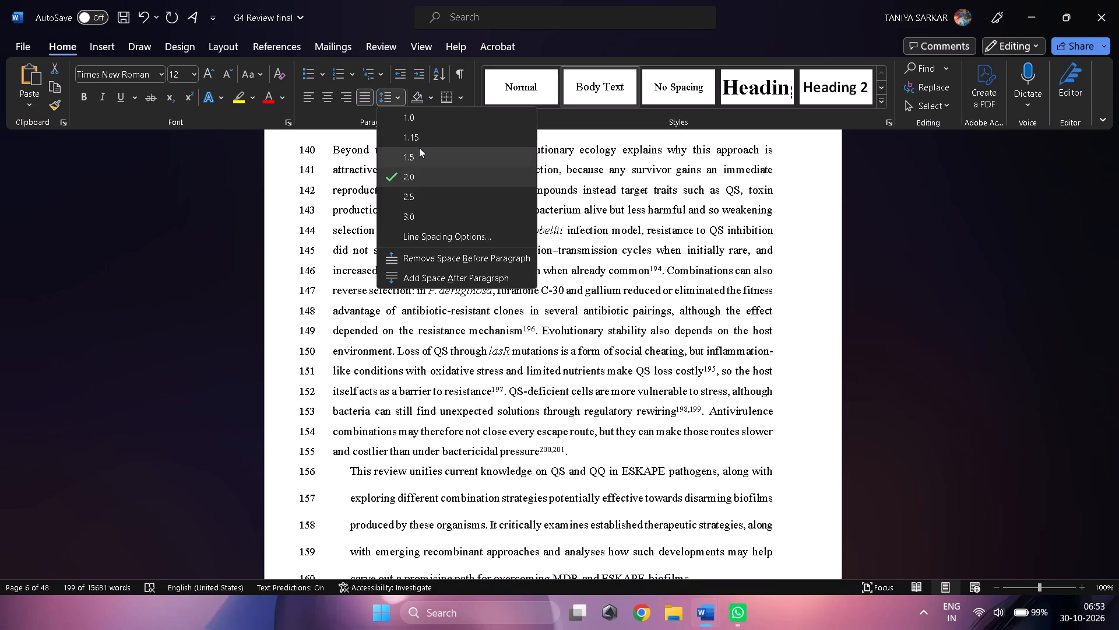
{"action": "left_click", "coordinate": [419, 148]}
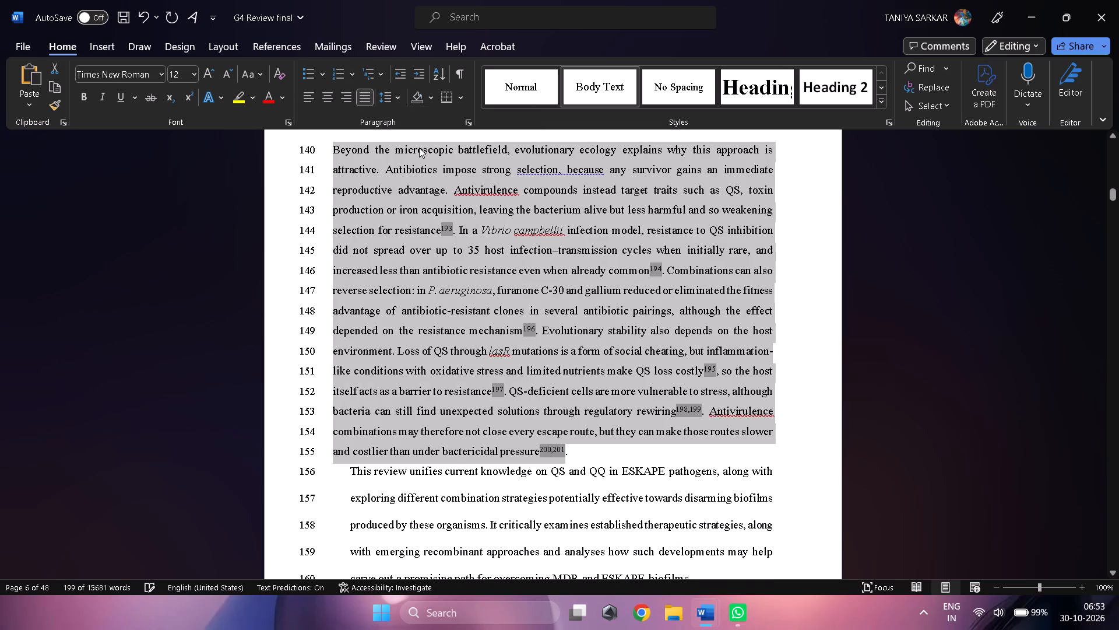
Set the line spacing of the pasted "This review unifies" paragraph to 1.5.
{"action": "triple_click", "coordinate": [1113, 573]}
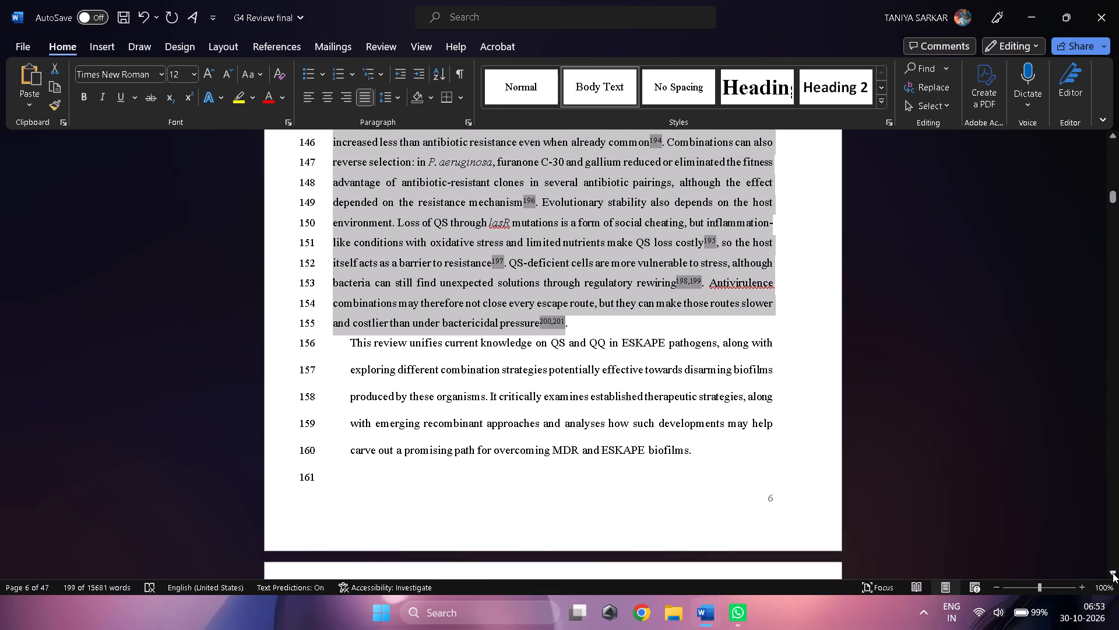
{"action": "left_click_drag", "start_coordinate": [346, 342], "coordinate": [694, 450]}
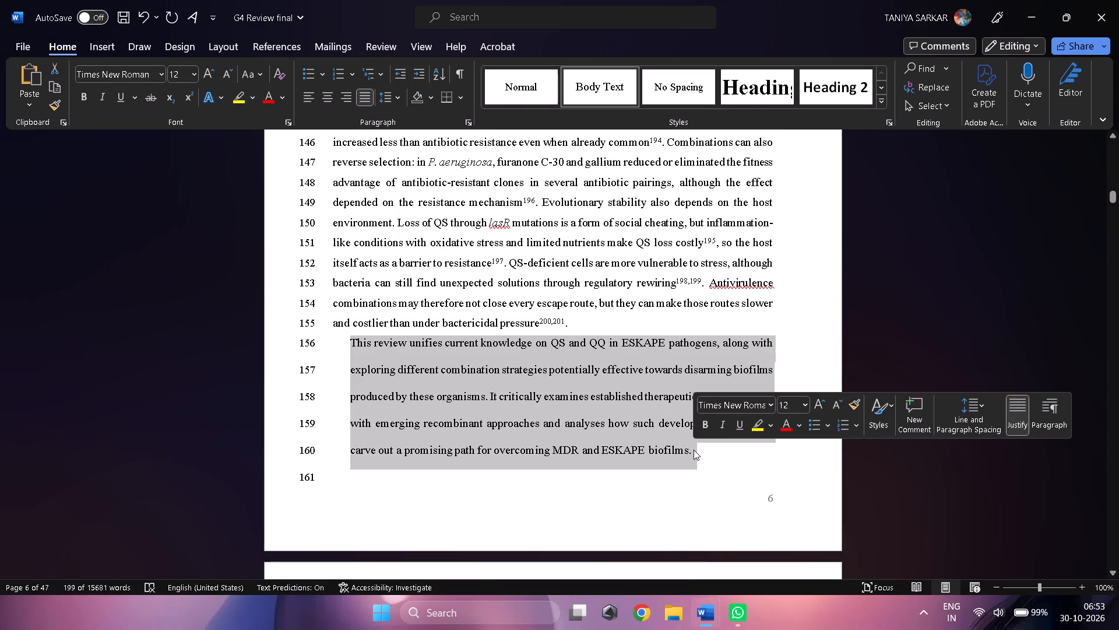
{"action": "left_click", "coordinate": [396, 100]}
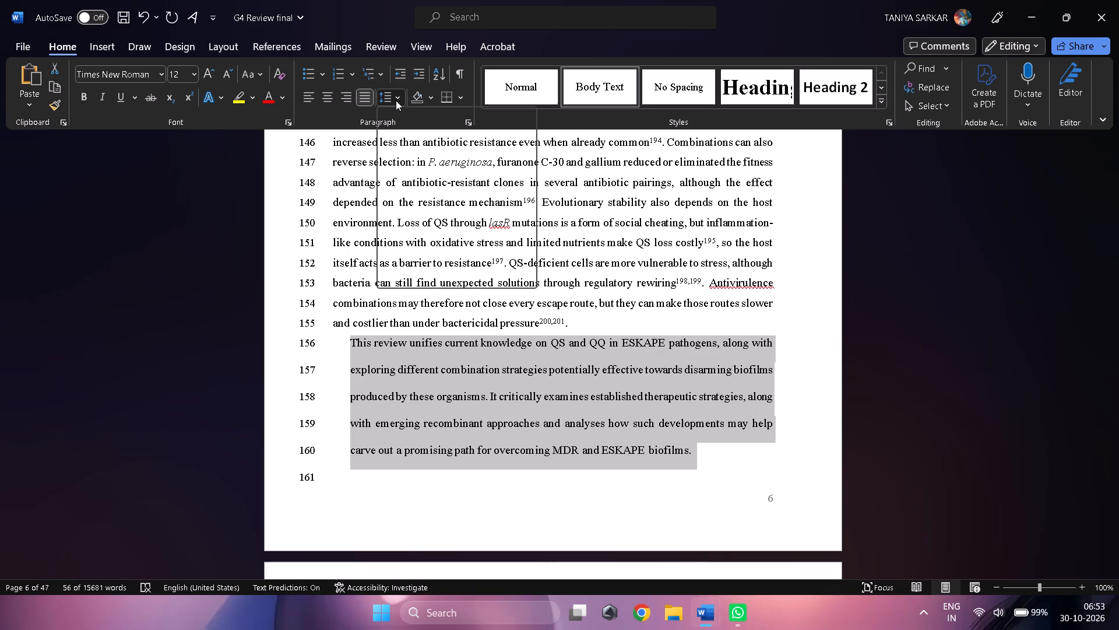
{"action": "left_click", "coordinate": [410, 159]}
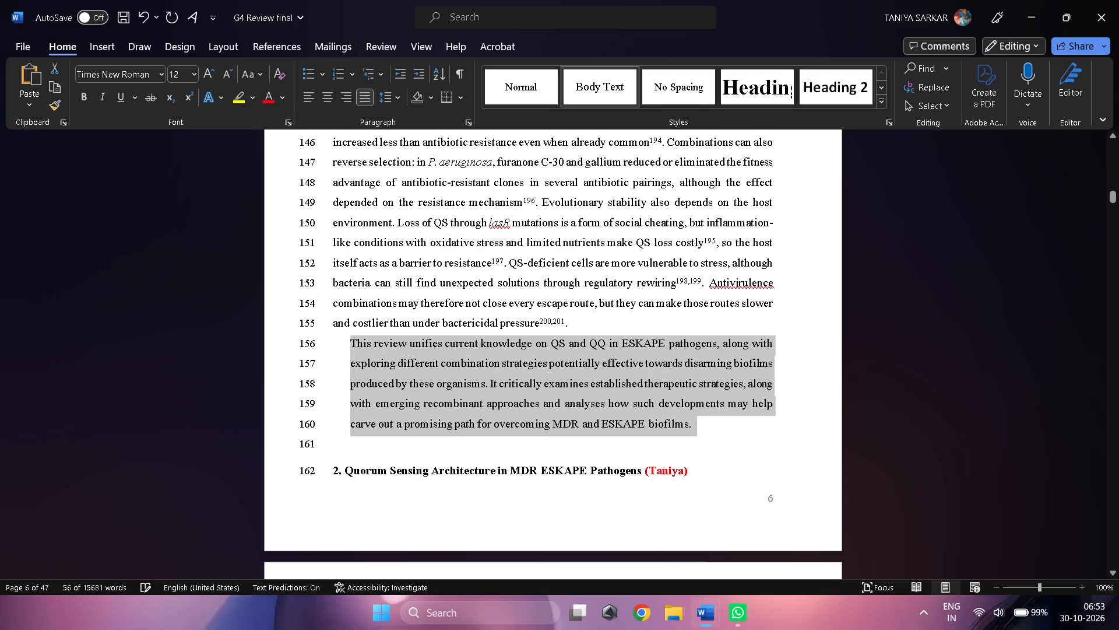
Remove the left indent of the "This review unifies" paragraph so it aligns with the paragraph above.
{"action": "left_click", "coordinate": [349, 352]}
{"action": "left_click", "coordinate": [350, 344]}
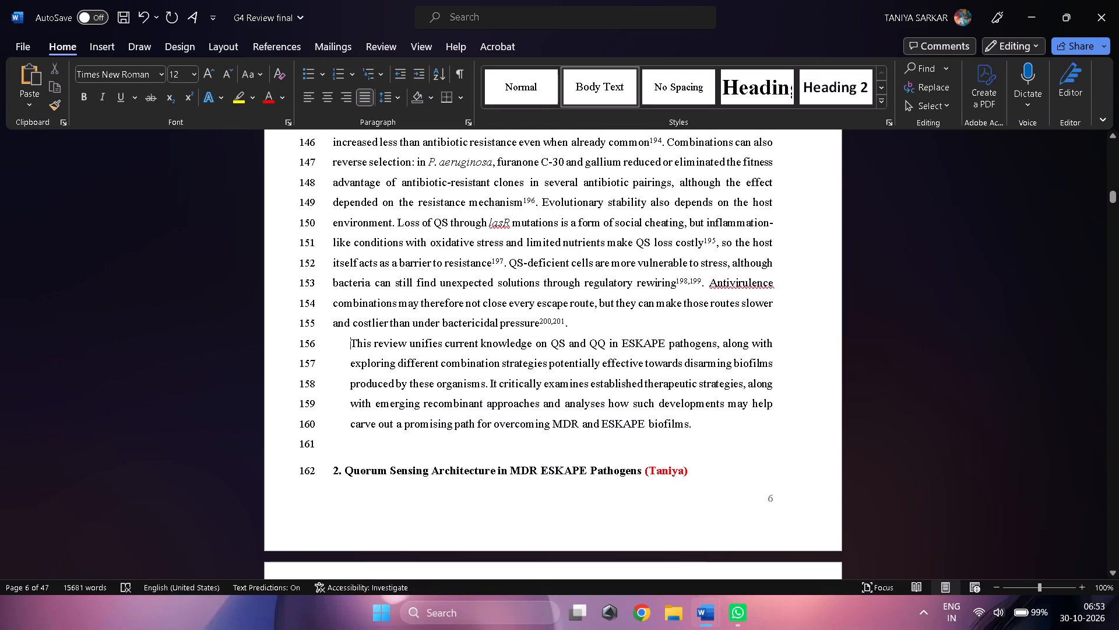
{"action": "key", "text": "BackSpace"}
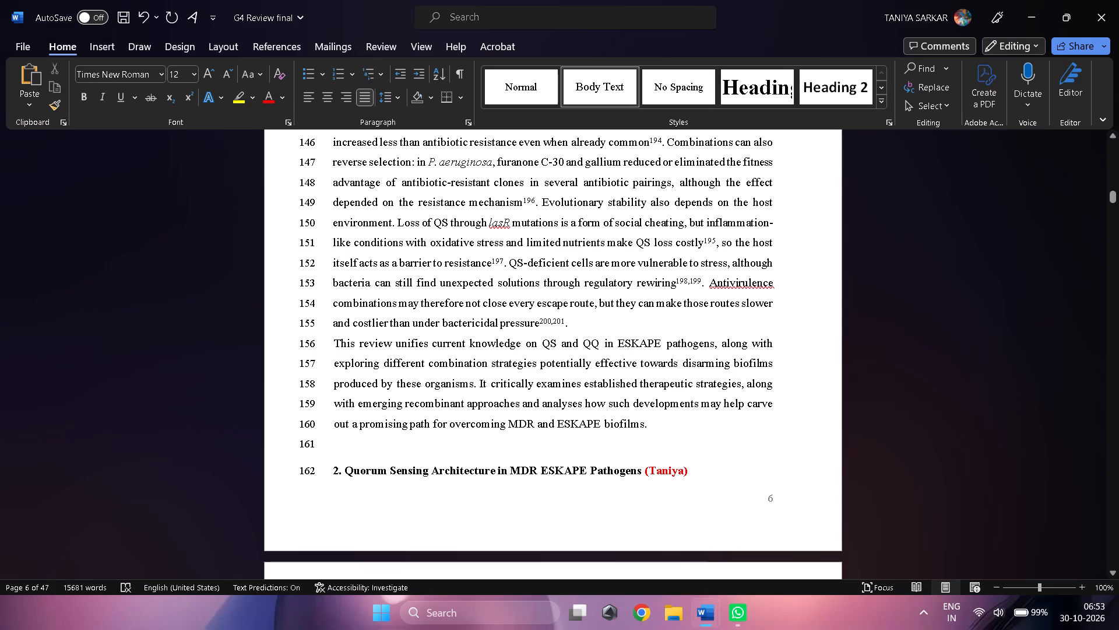
Add the note "( LINE 140 – 155 SUDERSHANA)" after citation 200,201 at the end of the "Beyond the microscopic battlefield" paragraph.
{"action": "double_click", "coordinate": [1113, 138]}
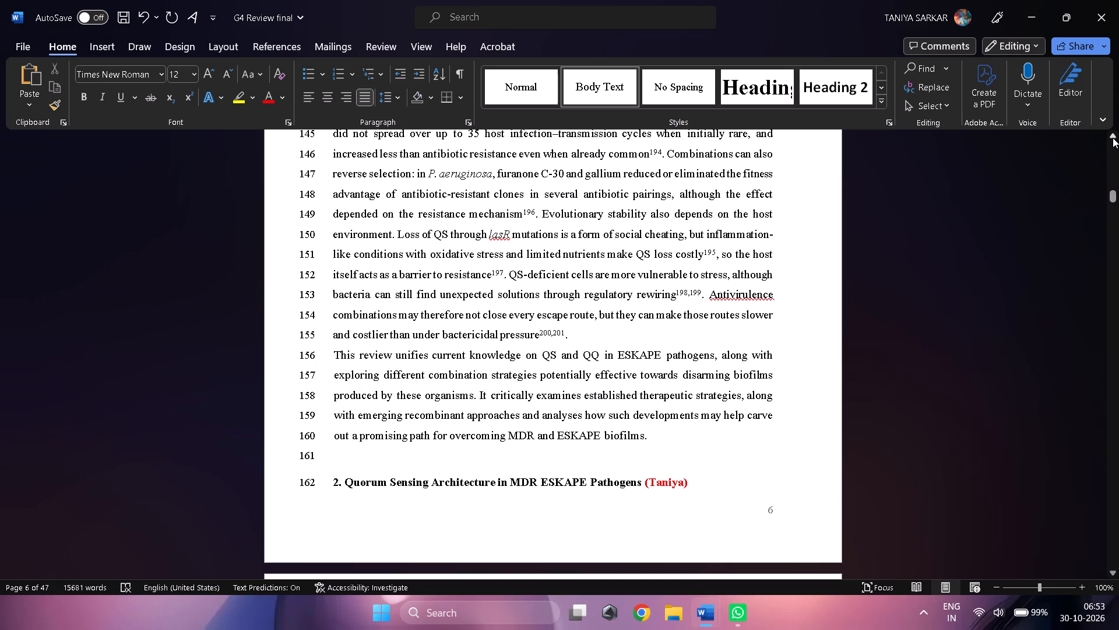
{"action": "left_click", "coordinate": [1113, 138]}
{"action": "left_click", "coordinate": [1113, 138]}
{"action": "triple_click", "coordinate": [1113, 138]}
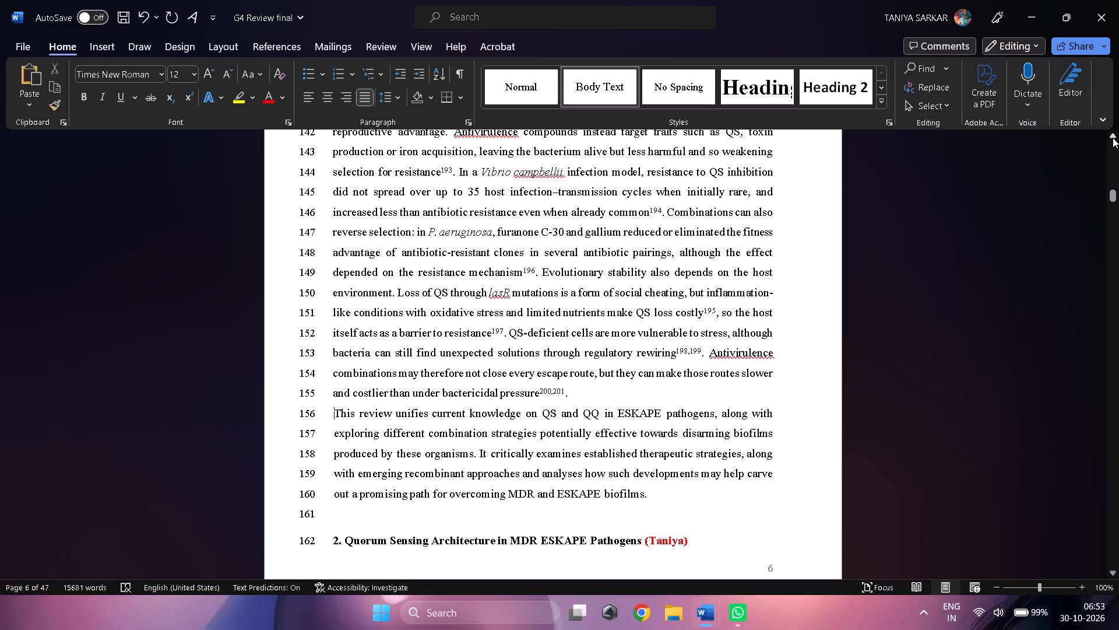
{"action": "left_click", "coordinate": [1113, 138]}
{"action": "left_click", "coordinate": [1113, 138]}
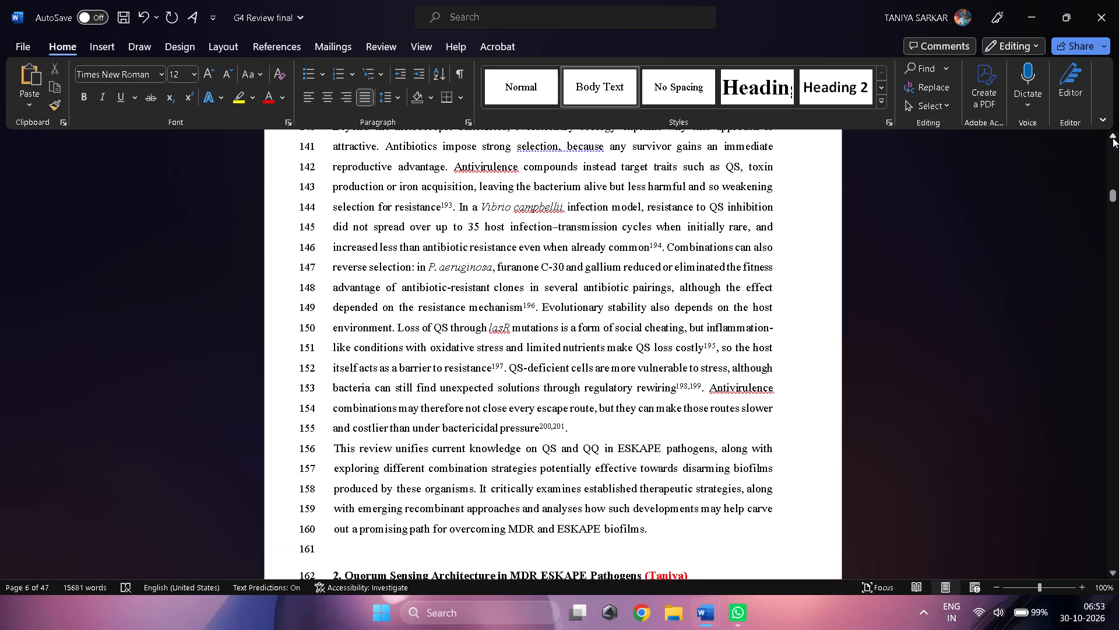
{"action": "left_click", "coordinate": [1113, 138]}
{"action": "left_click", "coordinate": [1113, 138]}
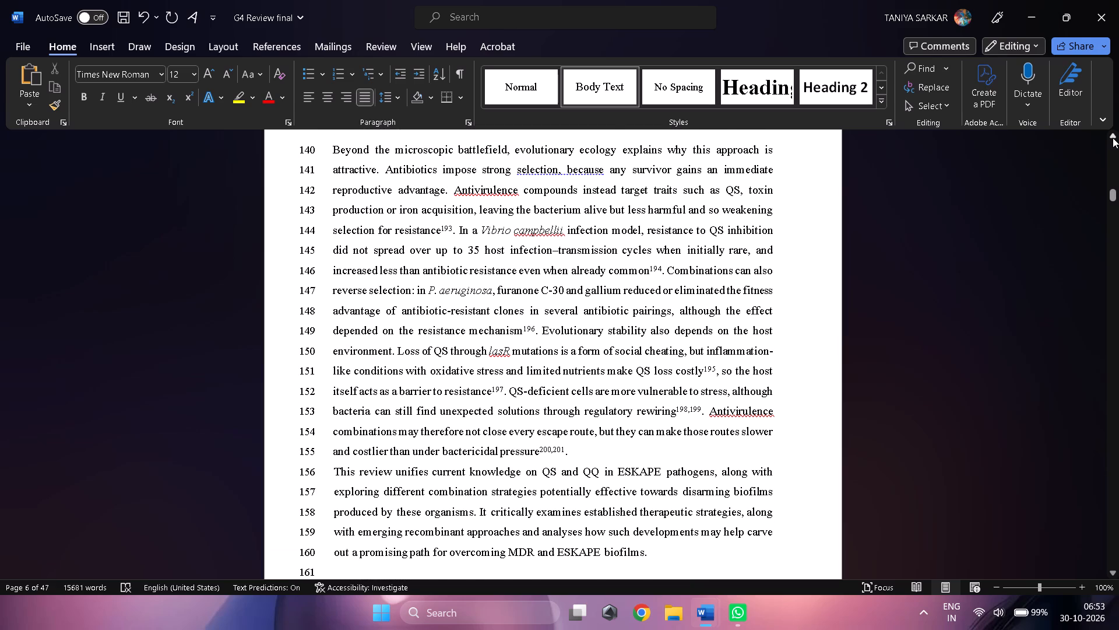
{"action": "left_click", "coordinate": [1113, 138]}
{"action": "left_click", "coordinate": [1113, 138]}
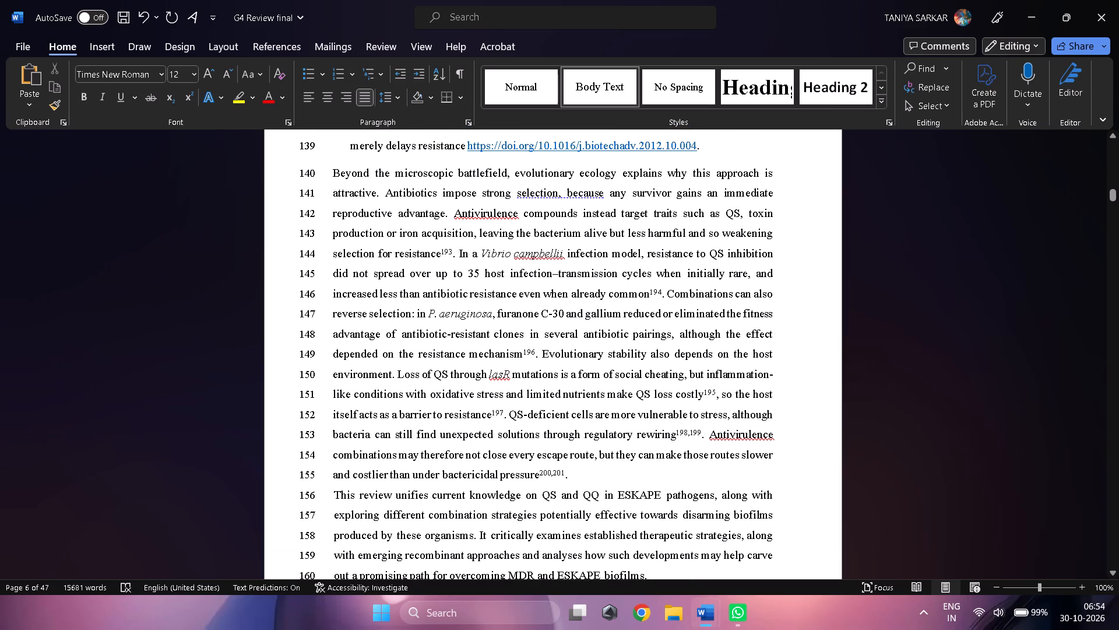
{"action": "left_click", "coordinate": [706, 150]}
{"action": "left_click", "coordinate": [603, 474]}
{"action": "key", "text": "space"}
{"action": "key", "text": "9"}
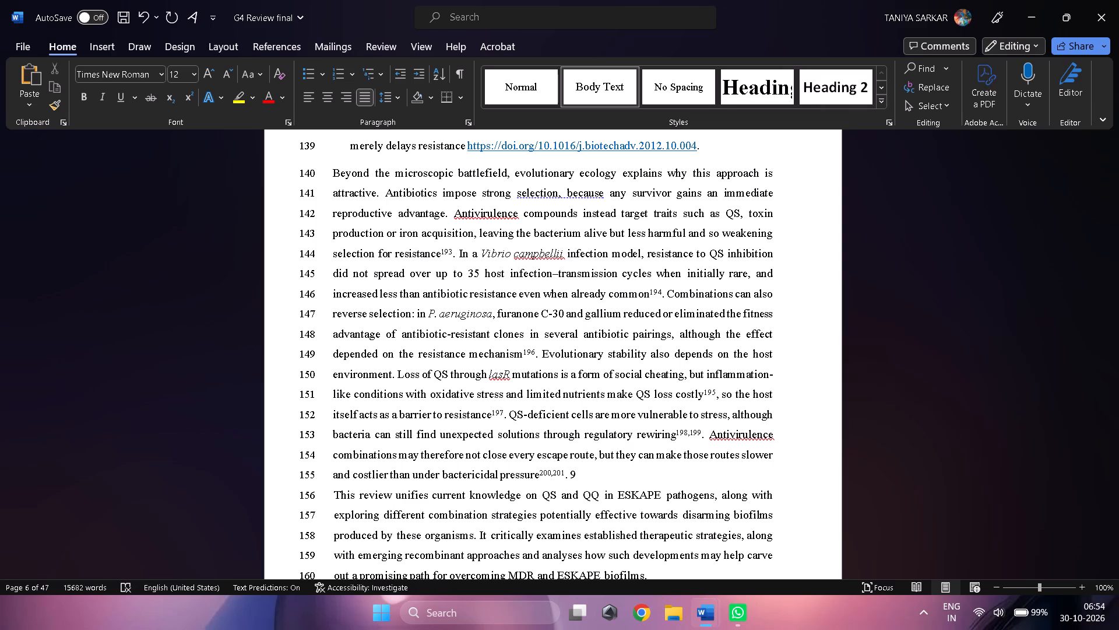
{"action": "key", "text": "BackSpace"}
{"action": "key", "text": "shift+parenleft"}
{"action": "key", "text": "space"}
{"action": "type", "text": "suder"}
{"action": "key", "text": "BackSpace"}
{"action": "key", "text": "BackSpace"}
{"action": "key", "text": "BackSpace"}
{"action": "key", "text": "BackSpace"}
{"action": "key", "text": "BackSpace"}
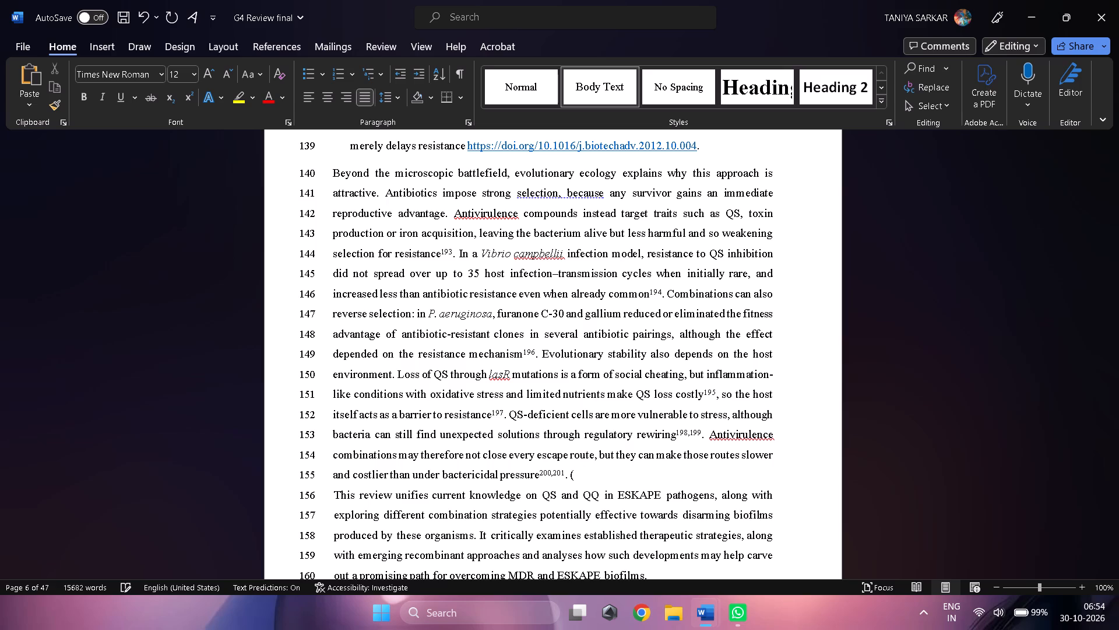
{"action": "type", "text": "LO"}
{"action": "key", "text": "BackSpace"}
{"action": "type", "text": "INE 1"}
{"action": "type", "text": "40"}
{"action": "key", "text": "space"}
{"action": "type", "text": "- 155 SUDERSHAANA"}
{"action": "key", "text": "BackSpace"}
{"action": "key", "text": "BackSpace"}
{"action": "key", "text": "BackSpace"}
{"action": "type", "text": "NA"}
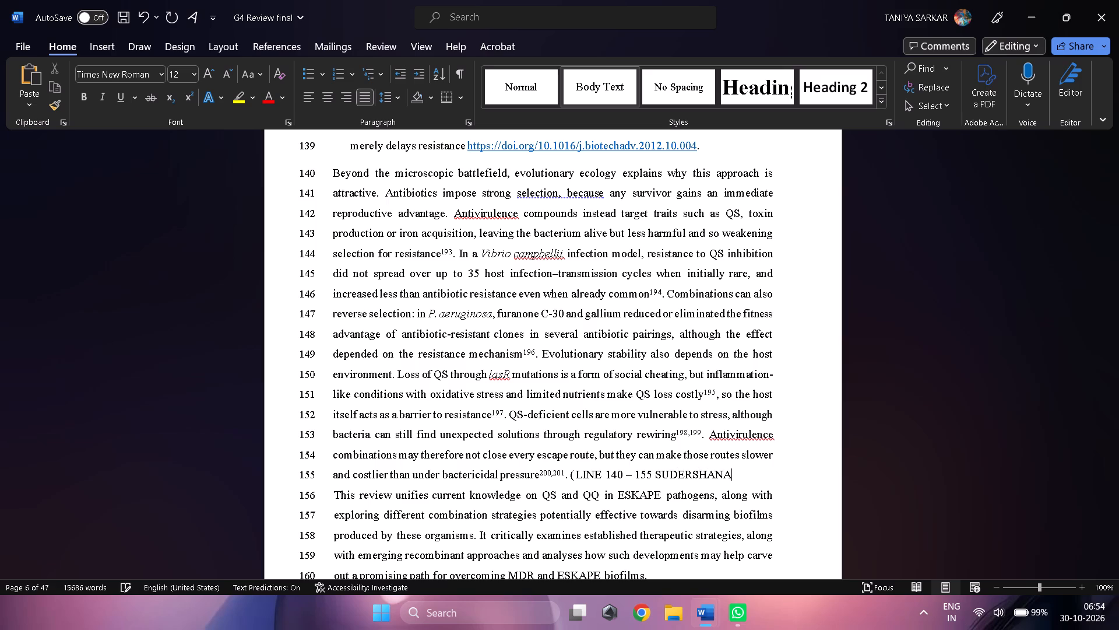
{"action": "key", "text": "shift+parenright"}
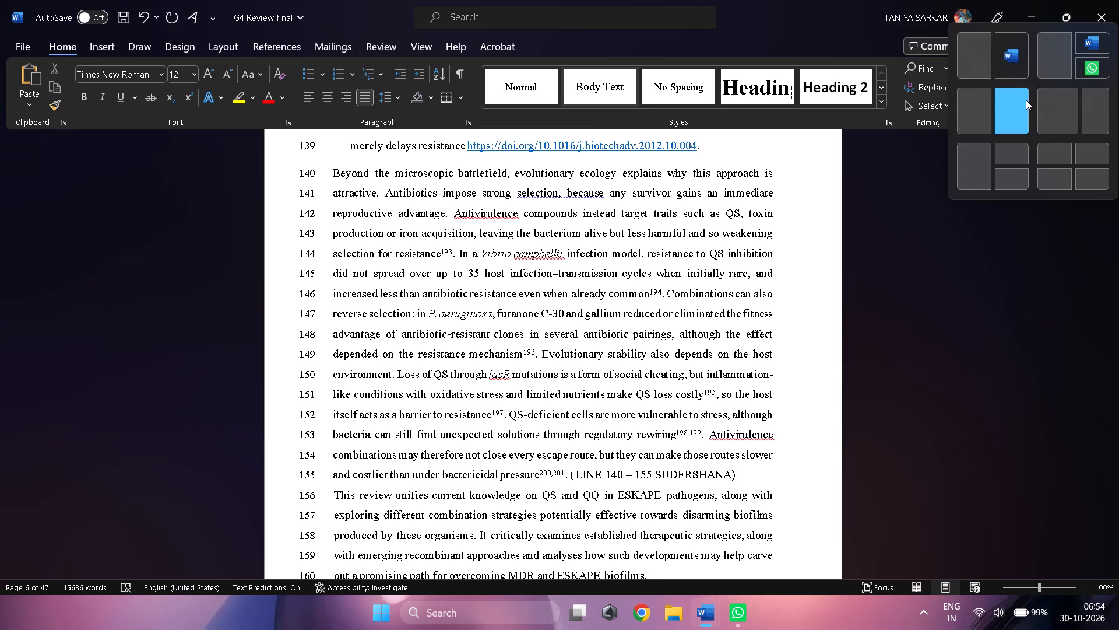
Snap the G4 Review final document window to the right half of the screen for side-by-side viewing.
{"action": "left_click", "coordinate": [1025, 101]}
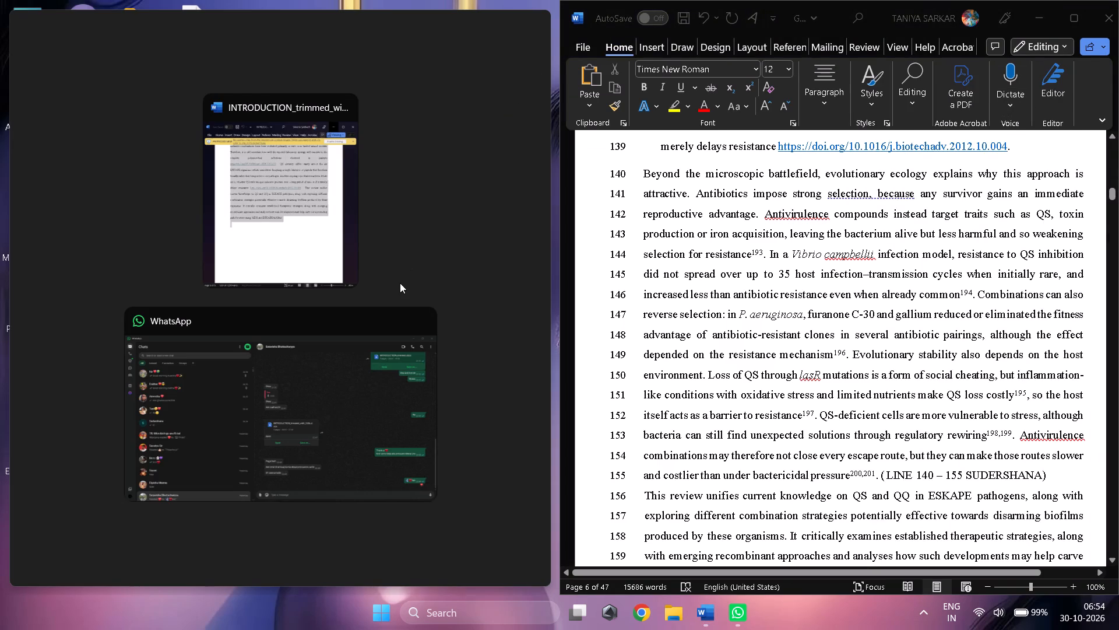
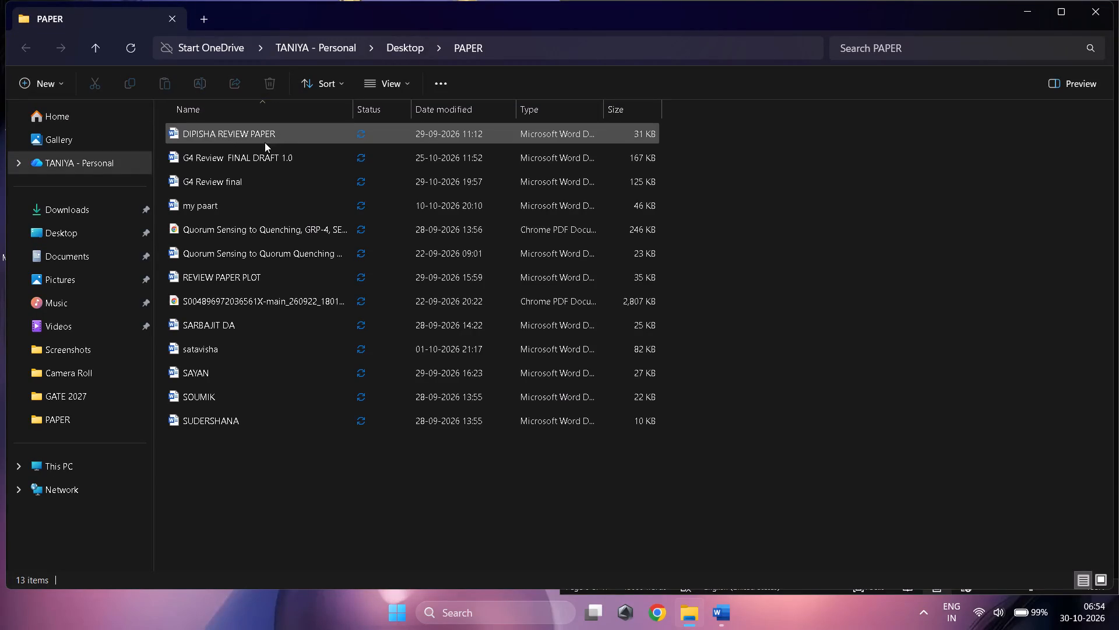
Open the SUDERSHANA document from the PAPER folder and arrange it side by side with G4 Review final.
{"action": "double_click", "coordinate": [236, 416]}
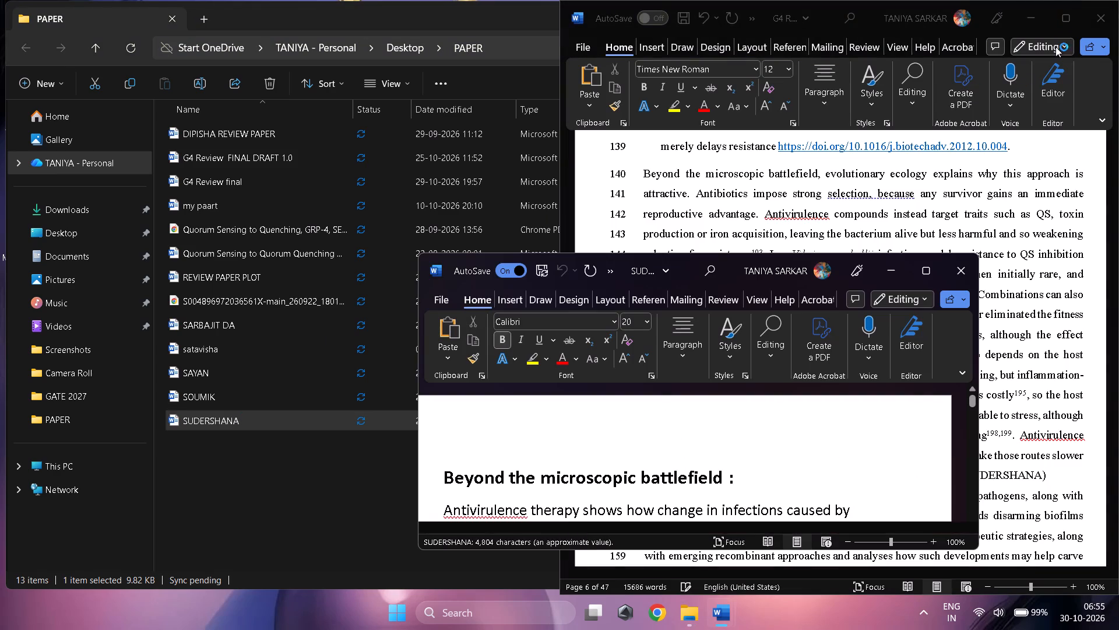
{"action": "left_click", "coordinate": [865, 317]}
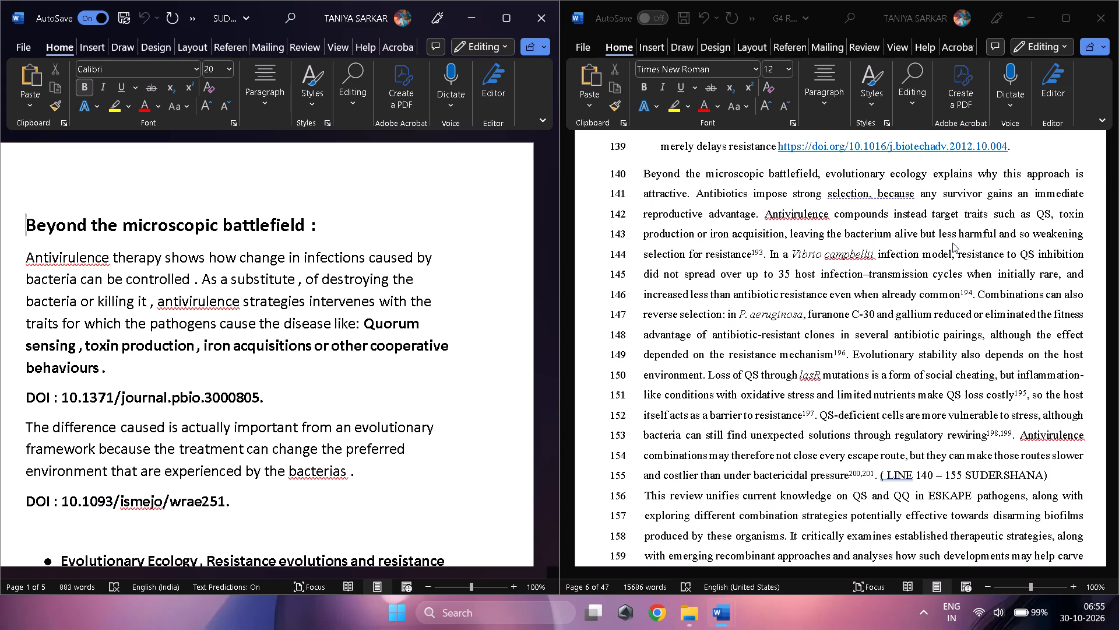
Highlight the "Beyond the microscopic battlefield" paragraph, lines 140–155, in yellow up to citation 200,201 in G4 Review final.
{"action": "left_click", "coordinate": [647, 173]}
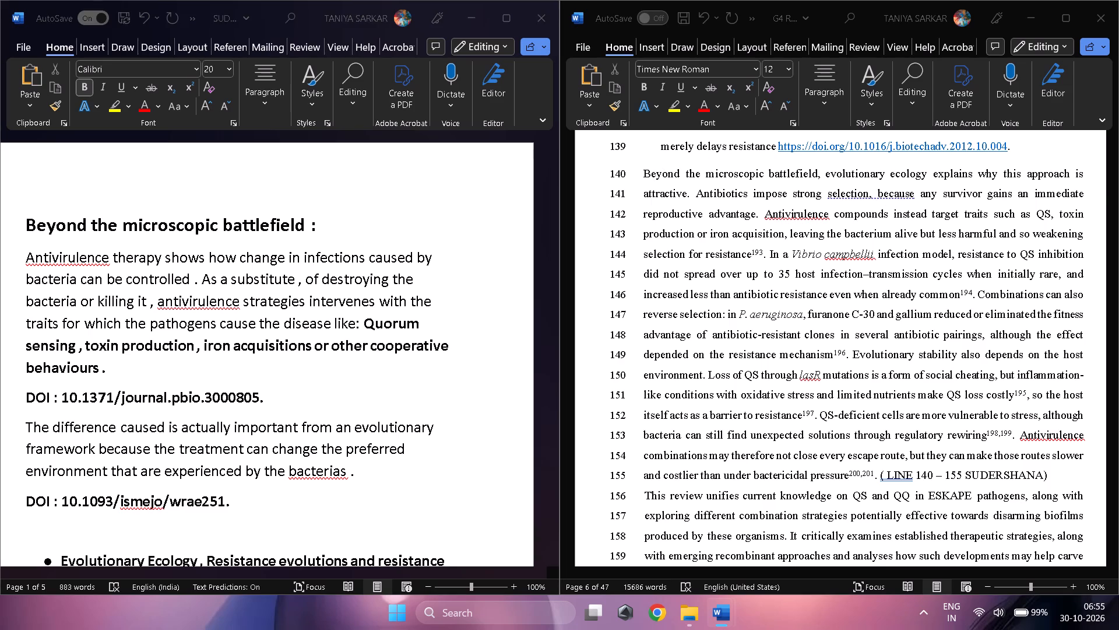
{"action": "left_click_drag", "start_coordinate": [642, 173], "coordinate": [824, 262]}
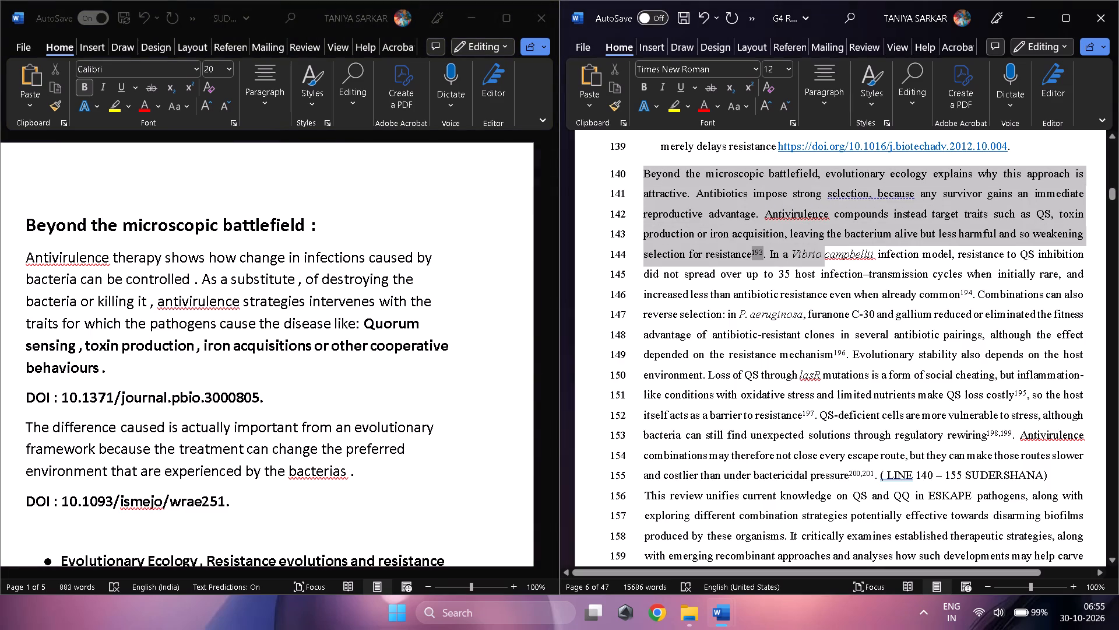
{"action": "left_click_drag", "start_coordinate": [824, 262], "coordinate": [844, 350]}
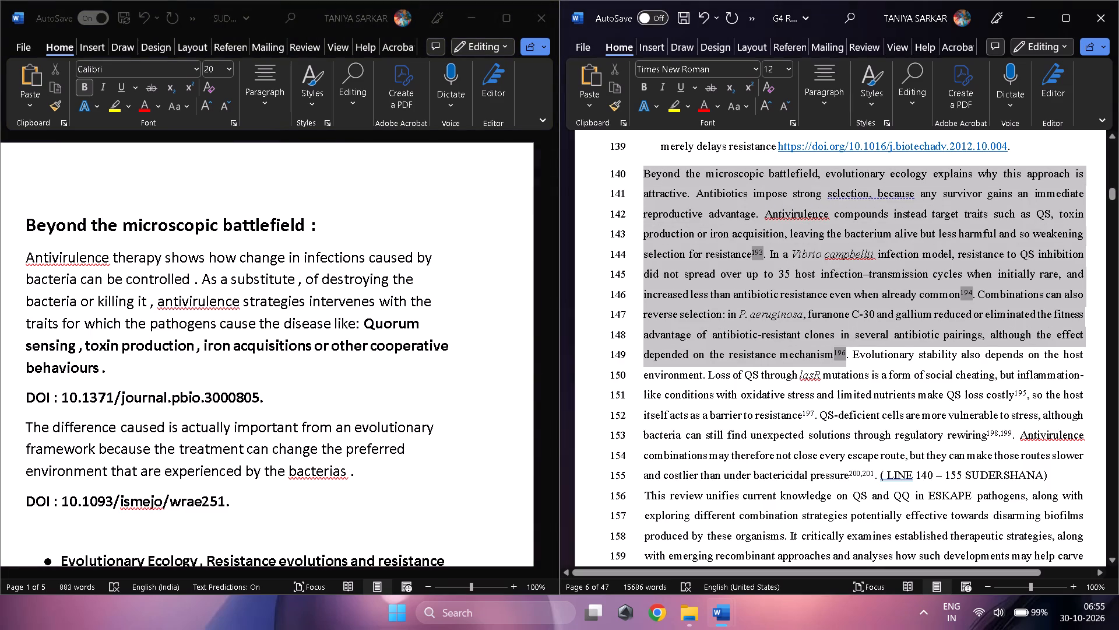
{"action": "left_click_drag", "start_coordinate": [844, 350], "coordinate": [867, 471]}
{"action": "left_click", "coordinate": [816, 452]}
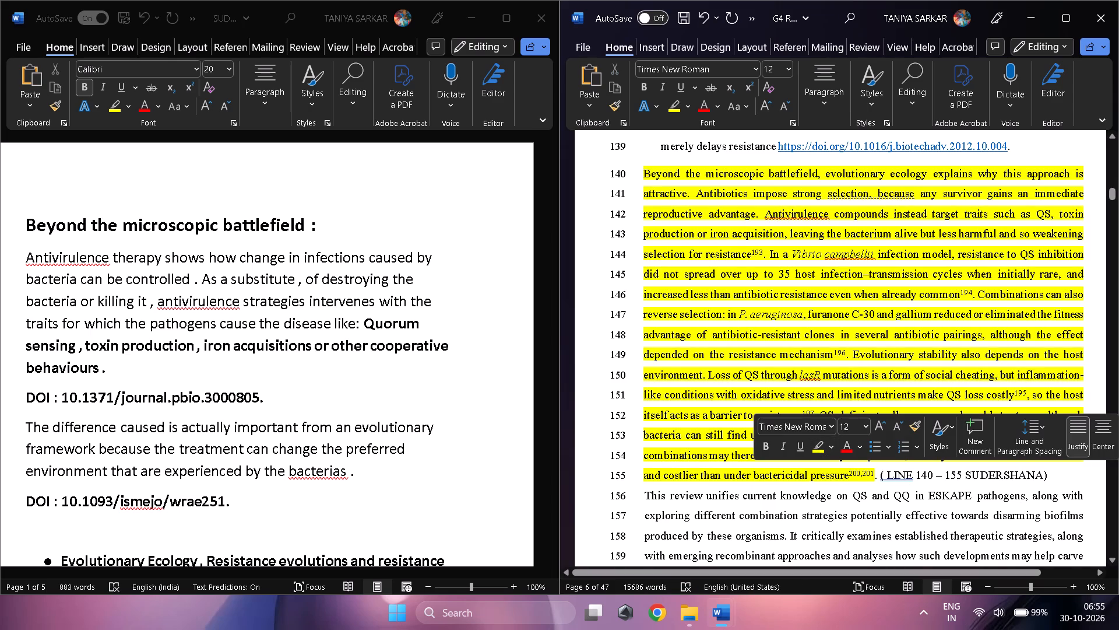
{"action": "left_click", "coordinate": [1005, 306]}
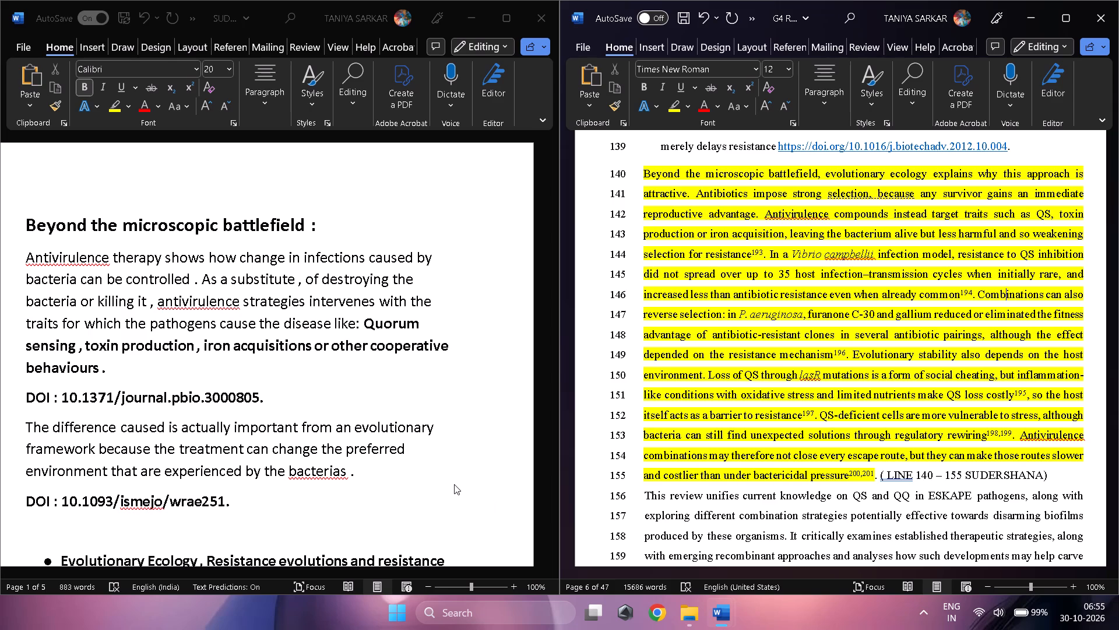
Read the SUDERSHANA document's opening and evolutionary ecology section with its DOI entries, and minimize its window.
{"action": "left_click", "coordinate": [513, 538]}
{"action": "double_click", "coordinate": [552, 559]}
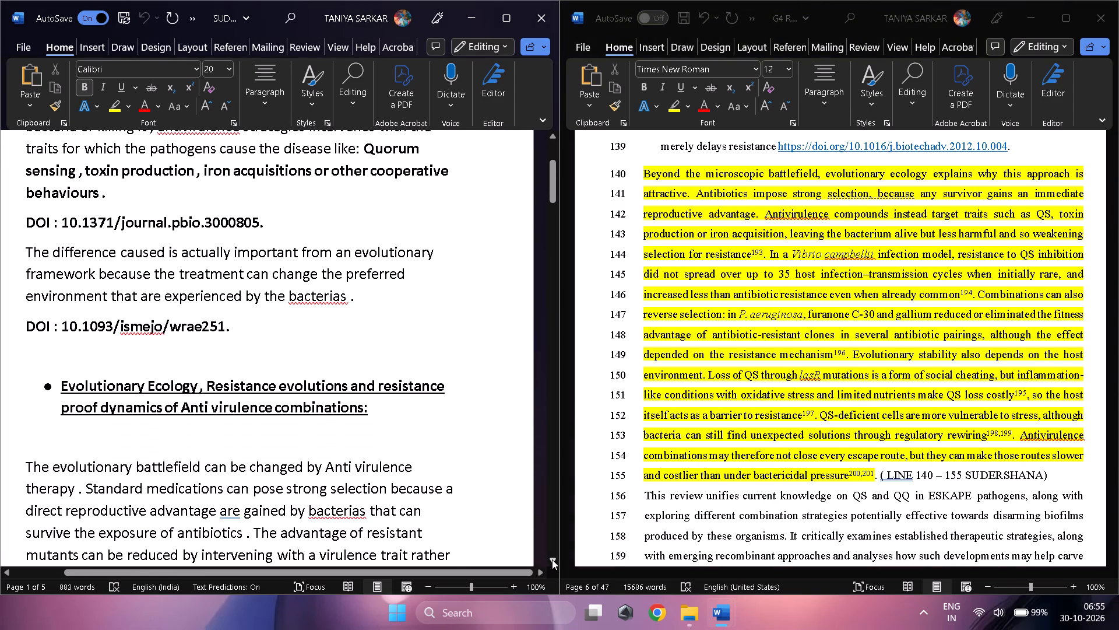
{"action": "left_click", "coordinate": [552, 559]}
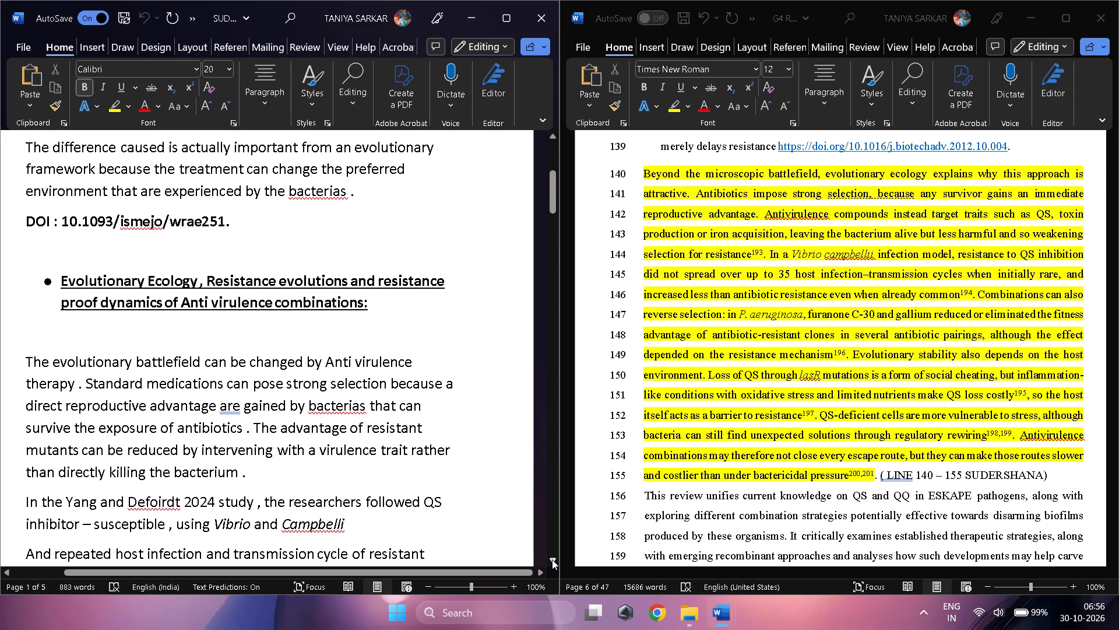
{"action": "left_click", "coordinate": [552, 559]}
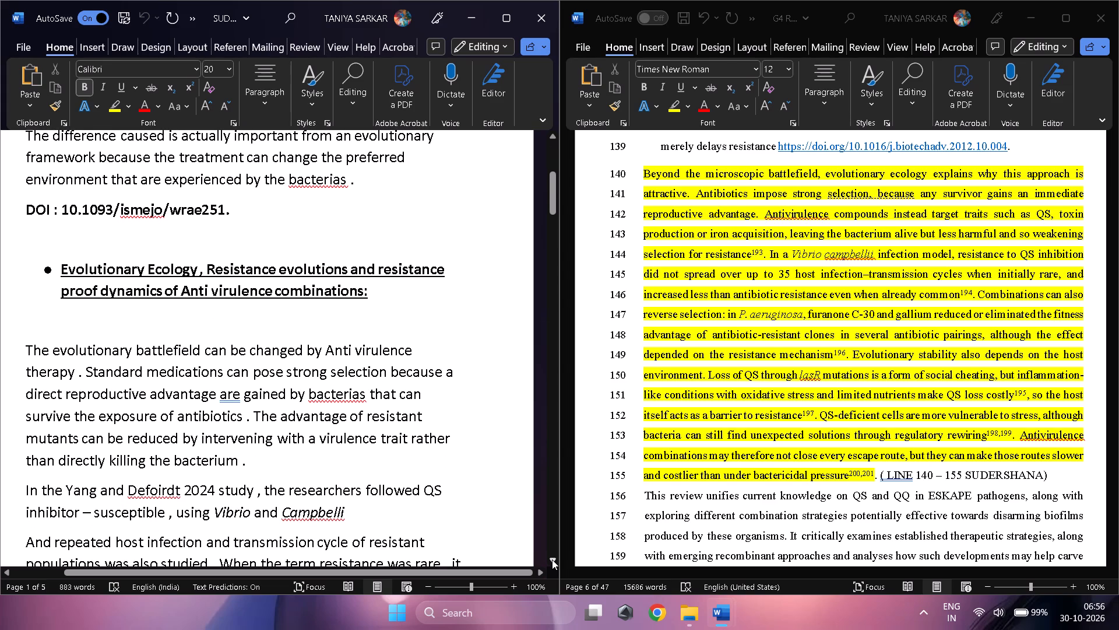
{"action": "left_click", "coordinate": [552, 559]}
{"action": "left_click", "coordinate": [552, 559]}
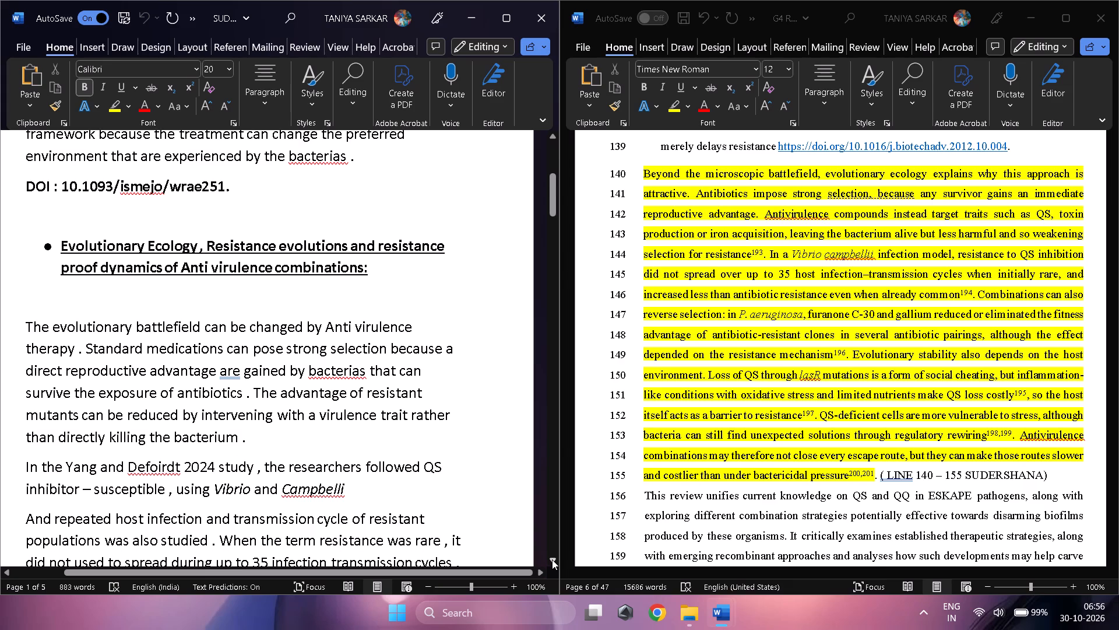
{"action": "double_click", "coordinate": [552, 559]}
{"action": "left_click", "coordinate": [477, 20]}
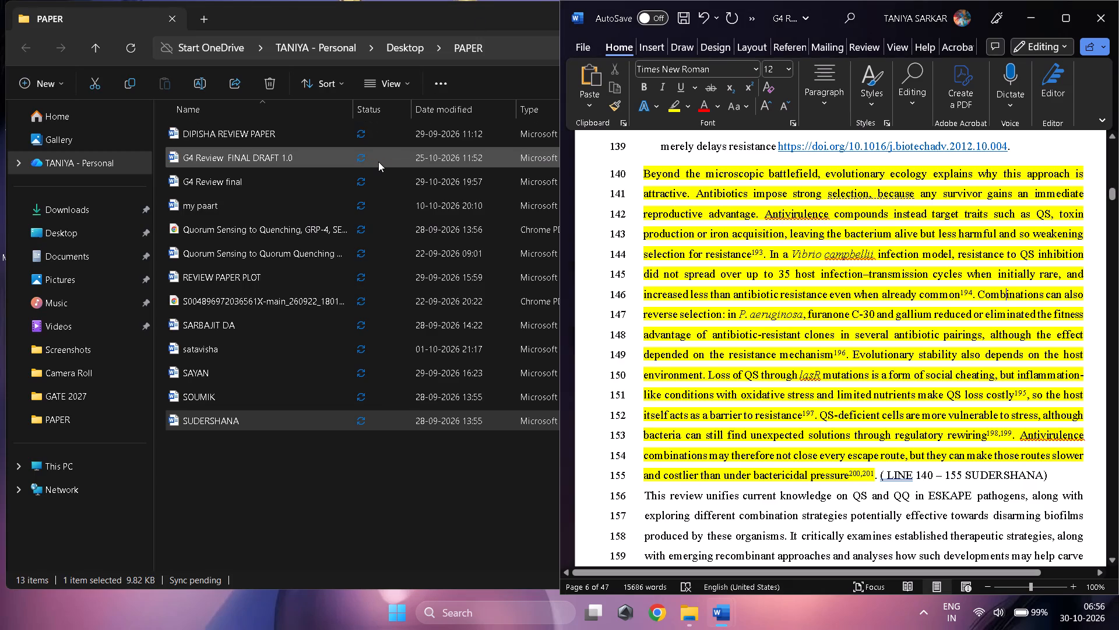
Open G4 Review FINAL DRAFT 1.0 from the PAPER folder and arrange it side by side with G4 Review final.
{"action": "double_click", "coordinate": [378, 162]}
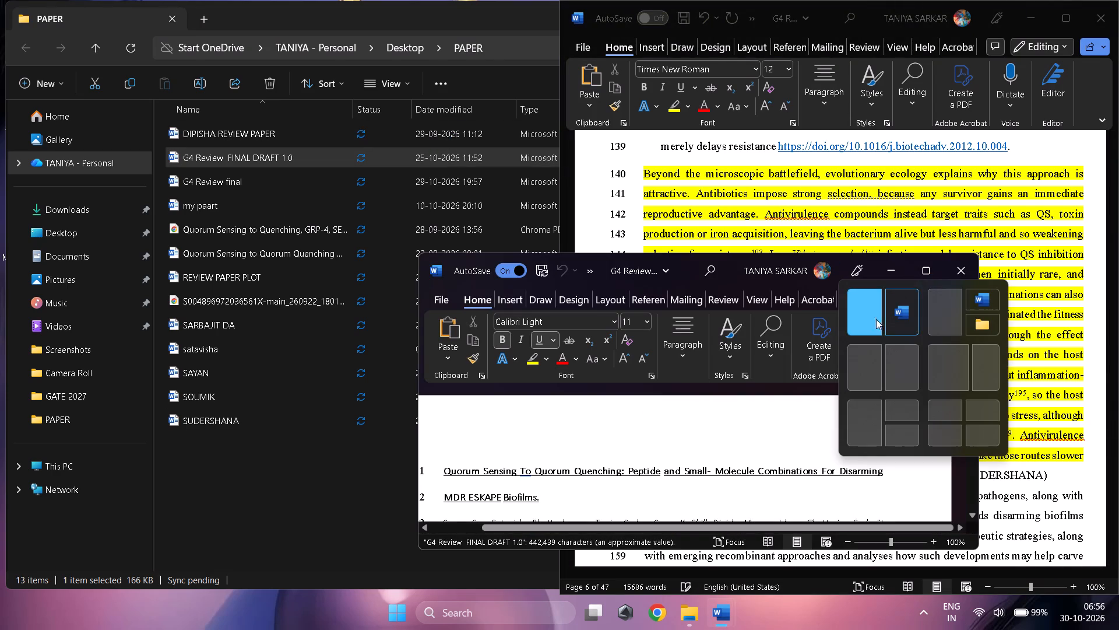
{"action": "left_click", "coordinate": [859, 362]}
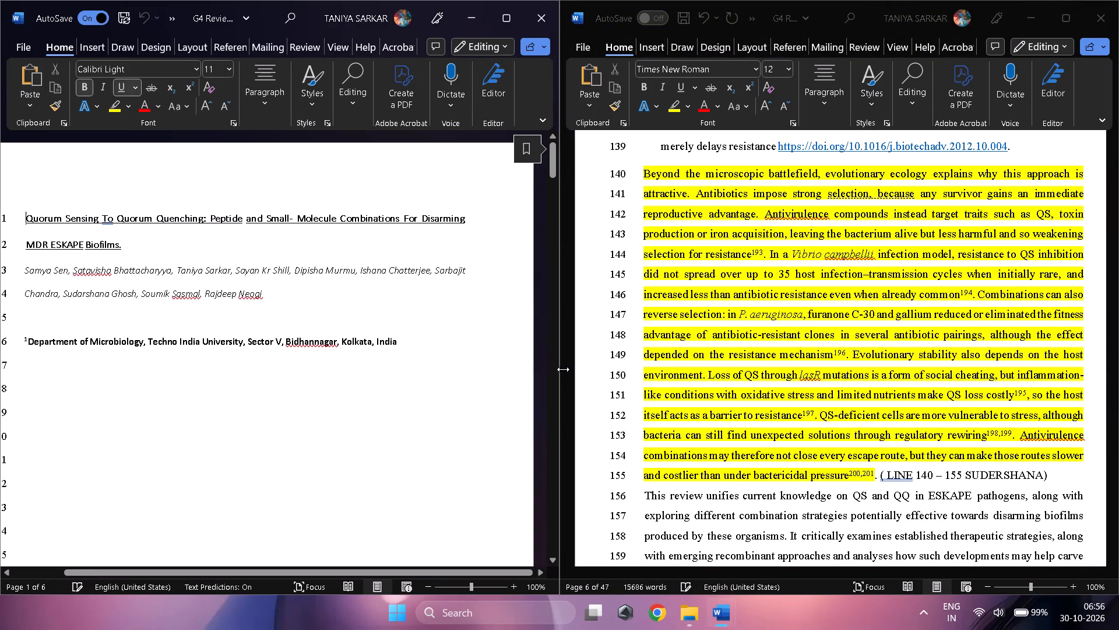
Copy reference 193, on combining antibiotics with antivirulence compounds, from the reference list of G4 Review FINAL DRAFT 1.0.
{"action": "left_click", "coordinate": [554, 375]}
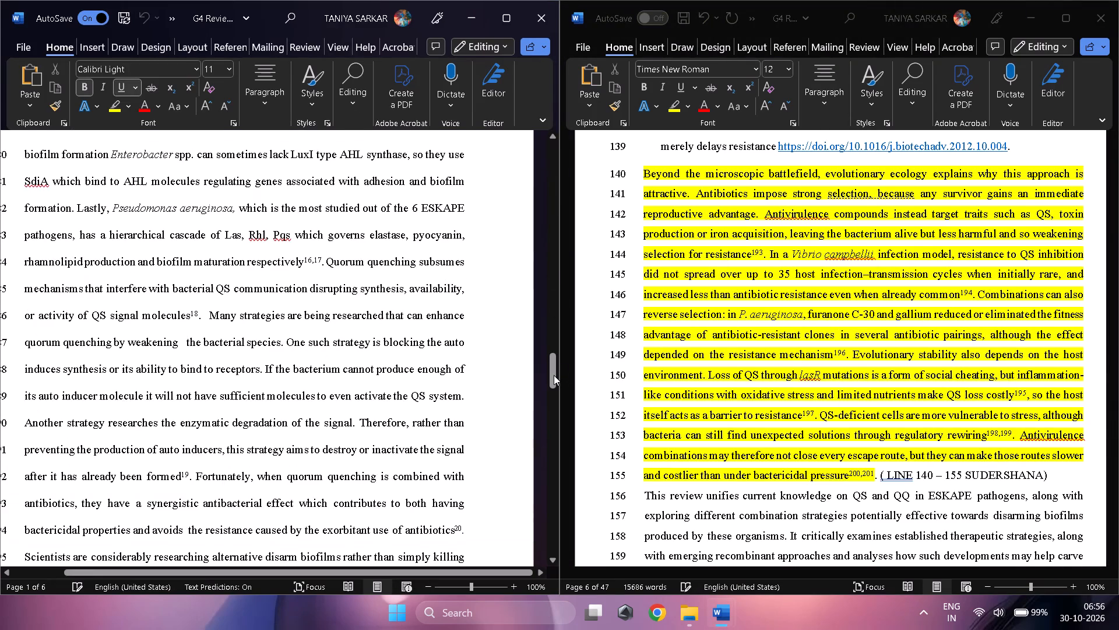
{"action": "left_click_drag", "start_coordinate": [554, 375], "coordinate": [582, 611]}
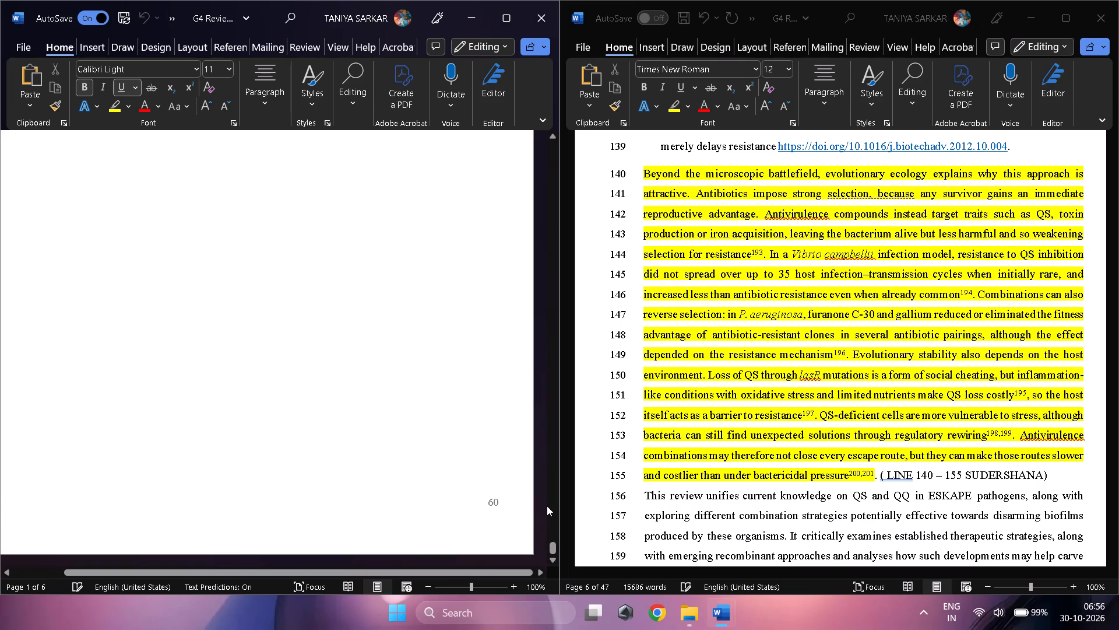
{"action": "left_click", "coordinate": [547, 506]}
{"action": "triple_click", "coordinate": [547, 506]}
{"action": "triple_click", "coordinate": [547, 506]}
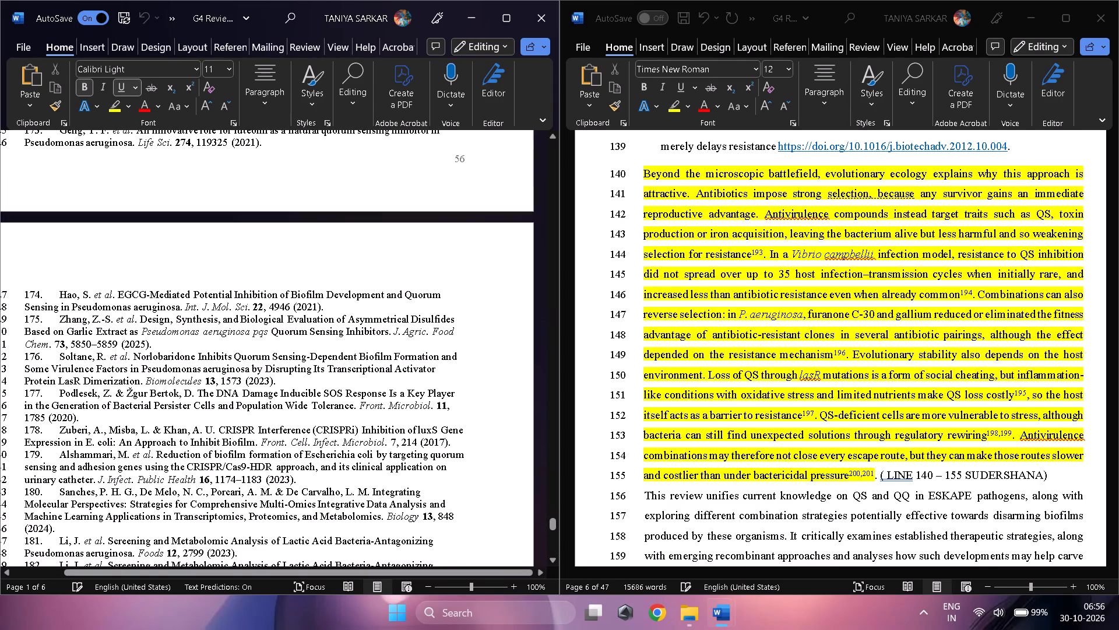
{"action": "scroll", "coordinate": [208, 381], "scroll_direction": "down", "scroll_amount": 1, "text": "ctrl"}
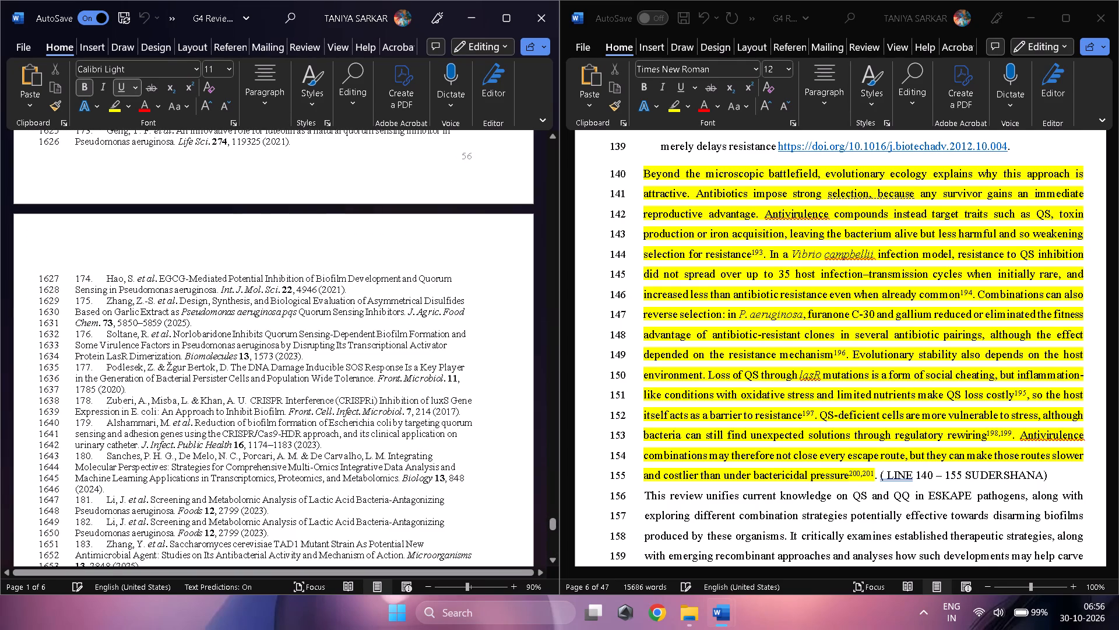
{"action": "scroll", "coordinate": [208, 381], "scroll_direction": "up", "scroll_amount": 1, "text": "ctrl"}
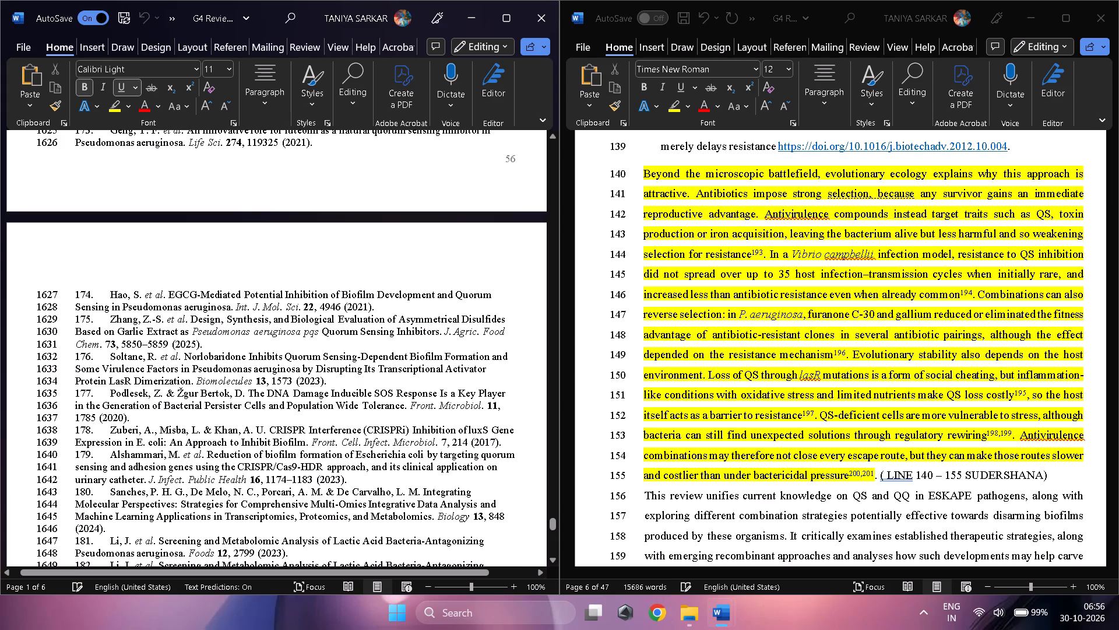
{"action": "left_click", "coordinate": [553, 240]}
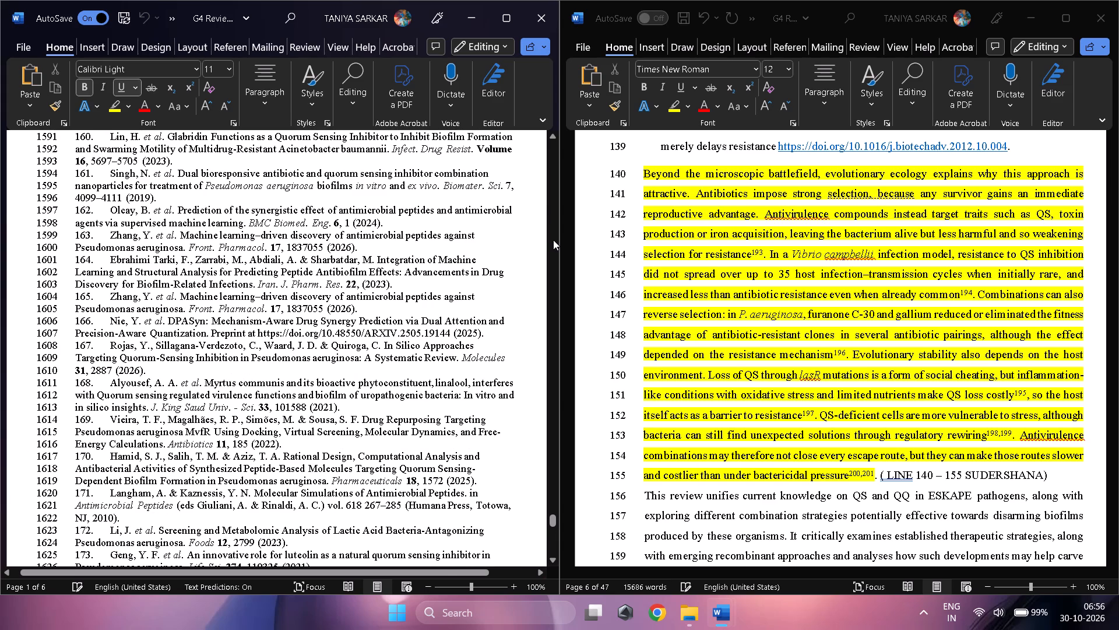
{"action": "double_click", "coordinate": [553, 240]}
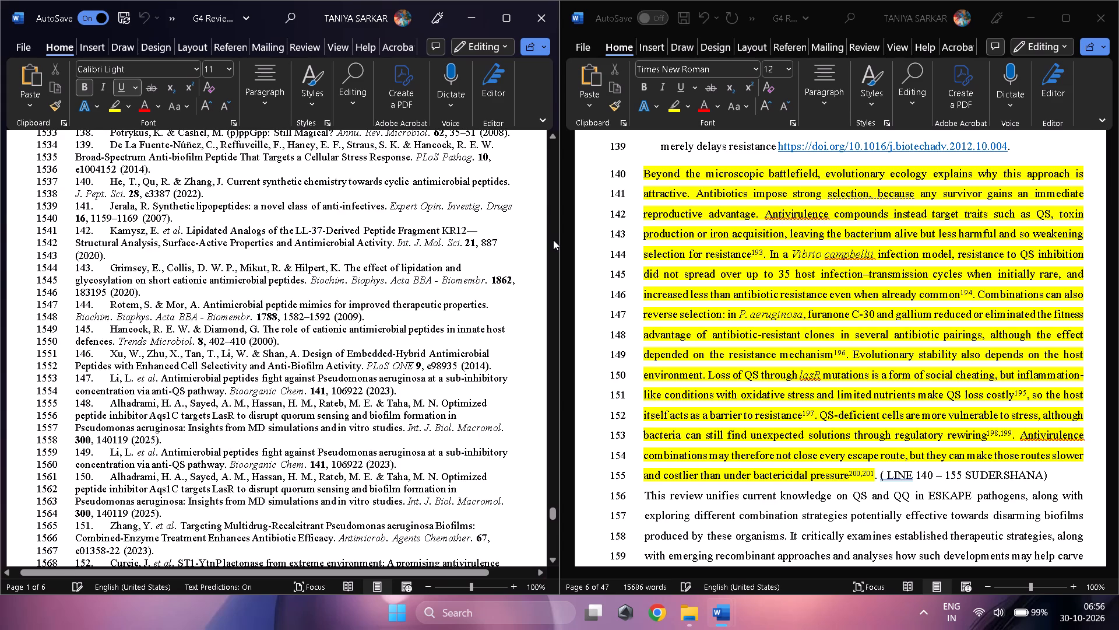
{"action": "left_click", "coordinate": [553, 240]}
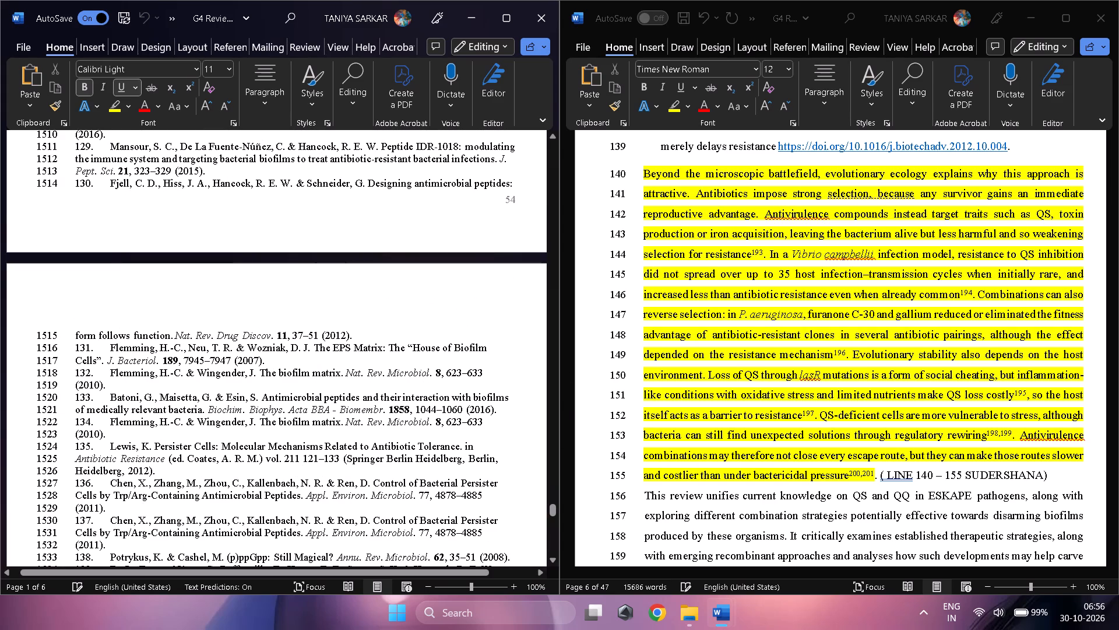
{"action": "left_click", "coordinate": [554, 562]}
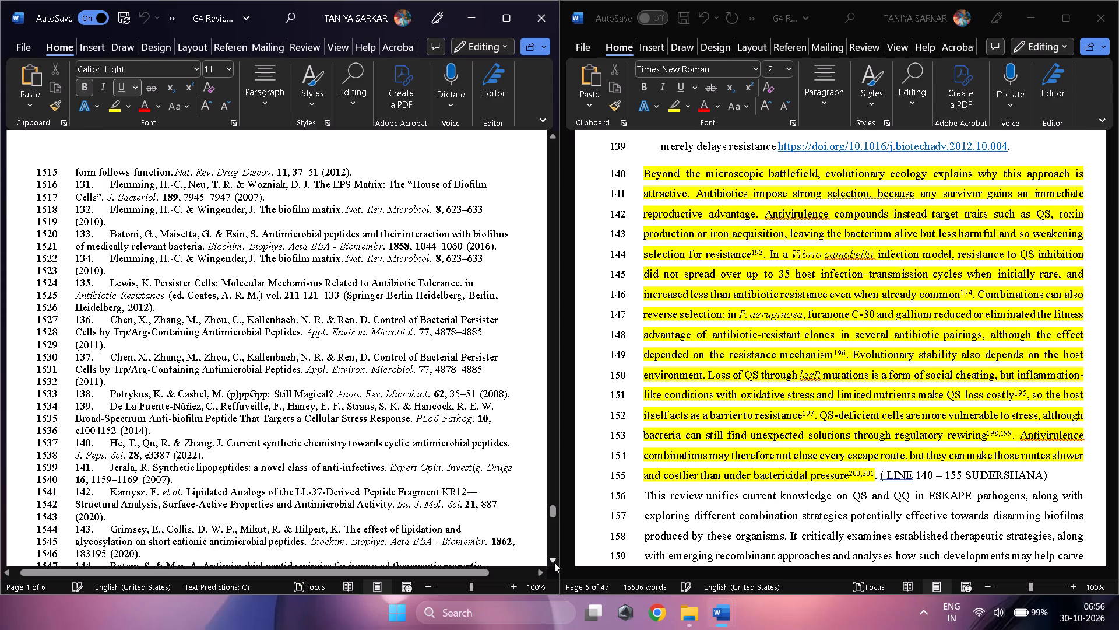
{"action": "triple_click", "coordinate": [554, 562]}
{"action": "triple_click", "coordinate": [554, 562]}
{"action": "triple_click", "coordinate": [554, 562]}
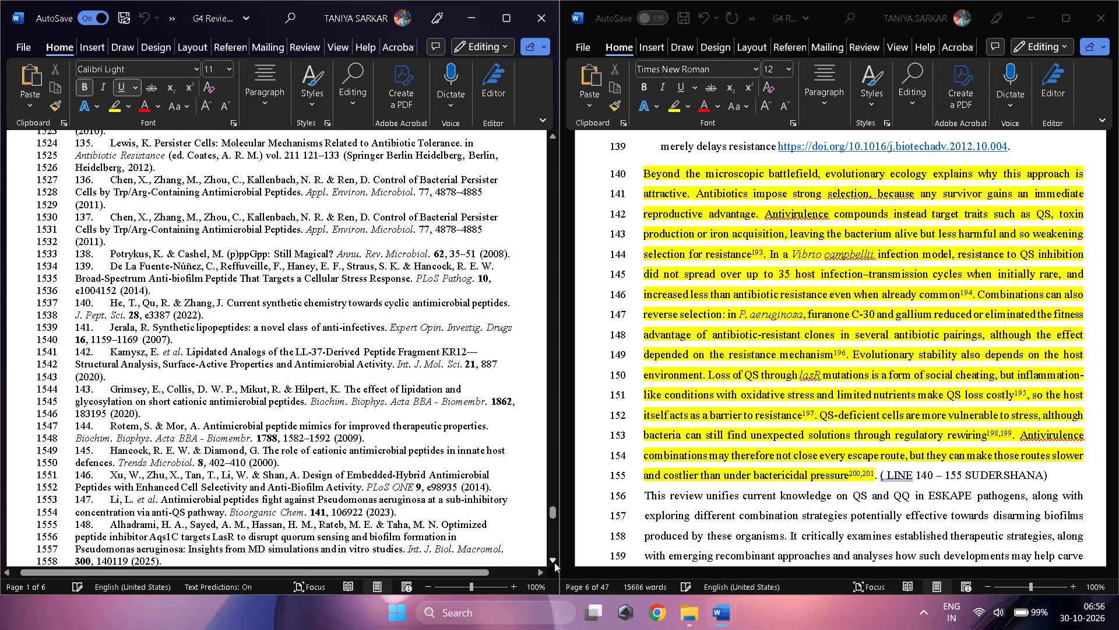
{"action": "double_click", "coordinate": [554, 562]}
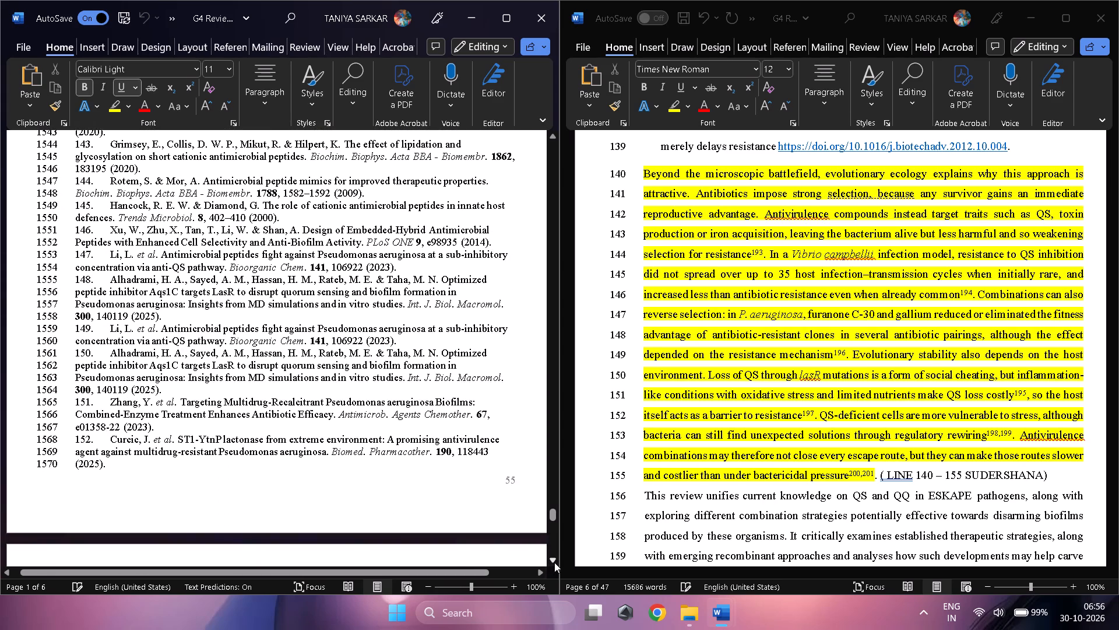
{"action": "left_click", "coordinate": [554, 562]}
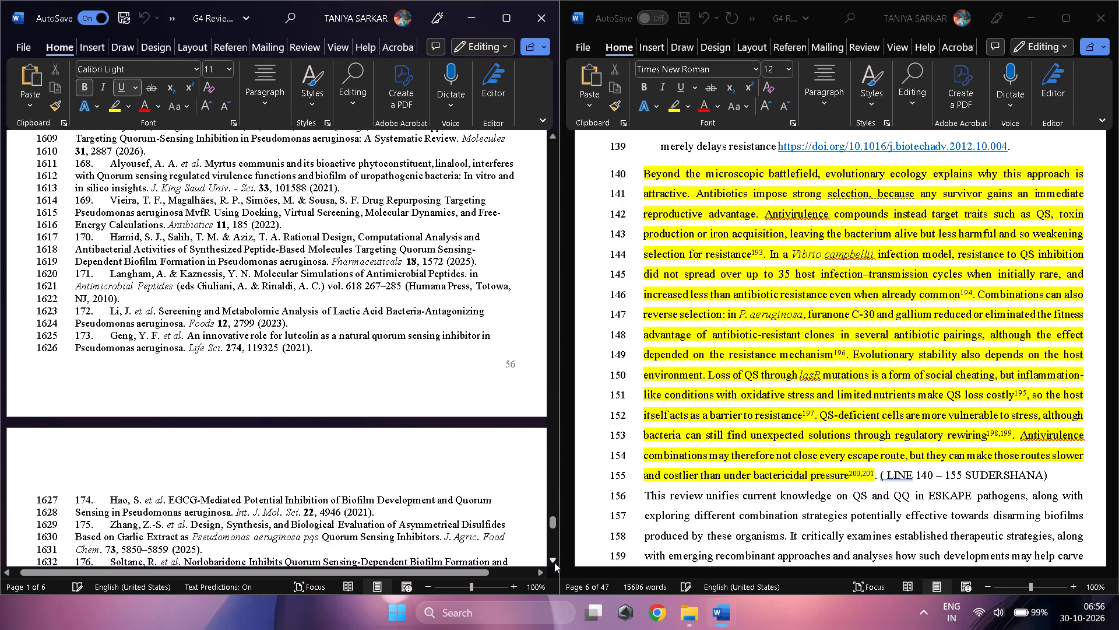
{"action": "left_click", "coordinate": [554, 562]}
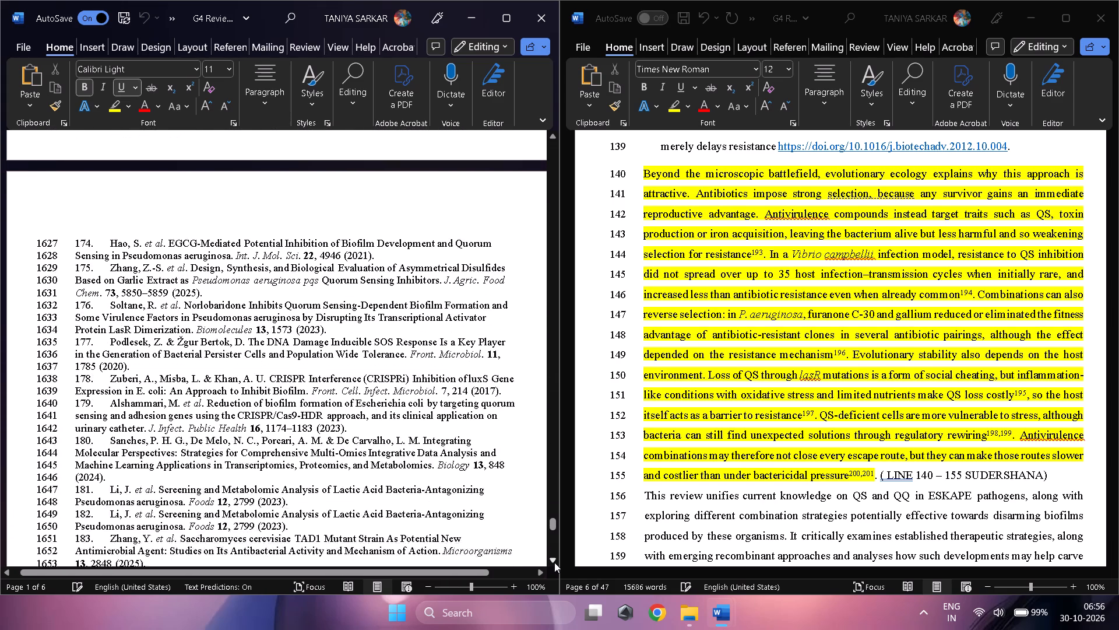
{"action": "left_click", "coordinate": [554, 562]}
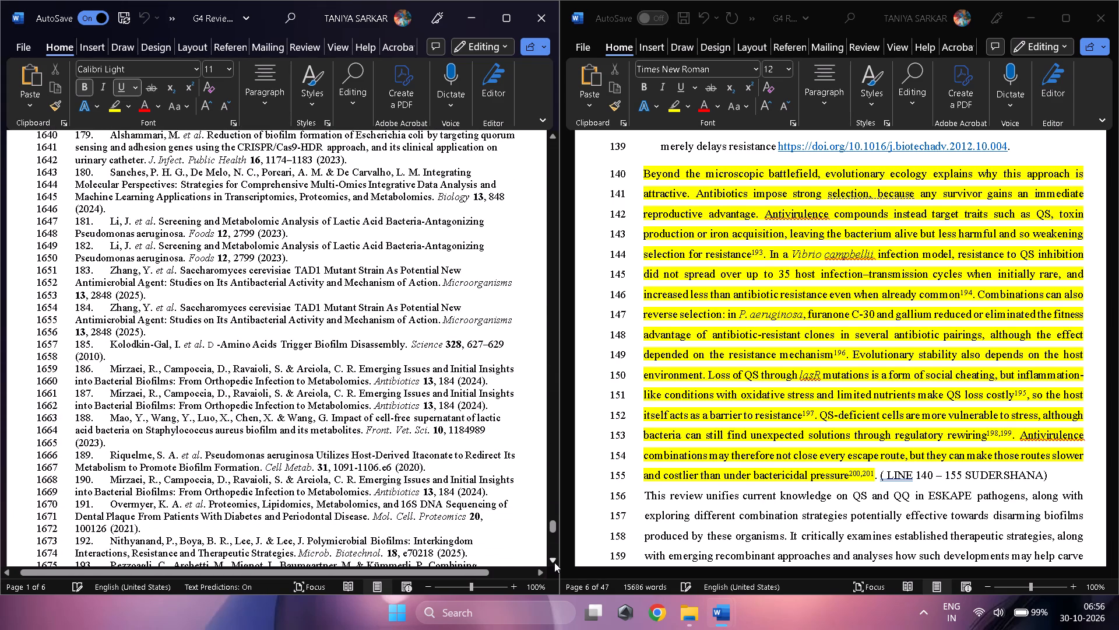
{"action": "left_click", "coordinate": [554, 562]}
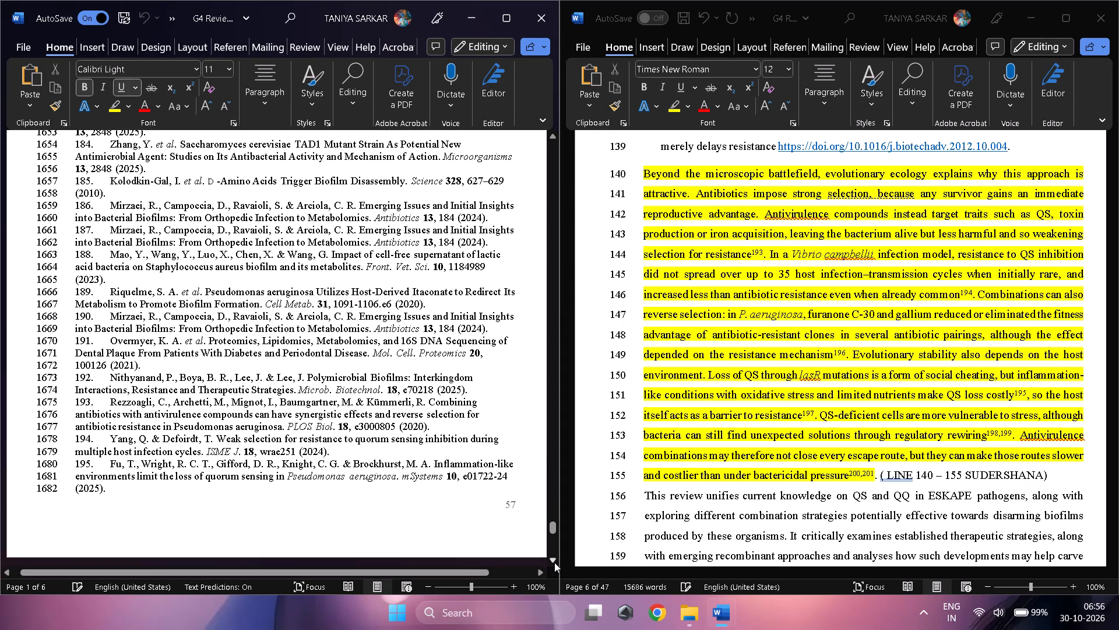
{"action": "left_click", "coordinate": [554, 562]}
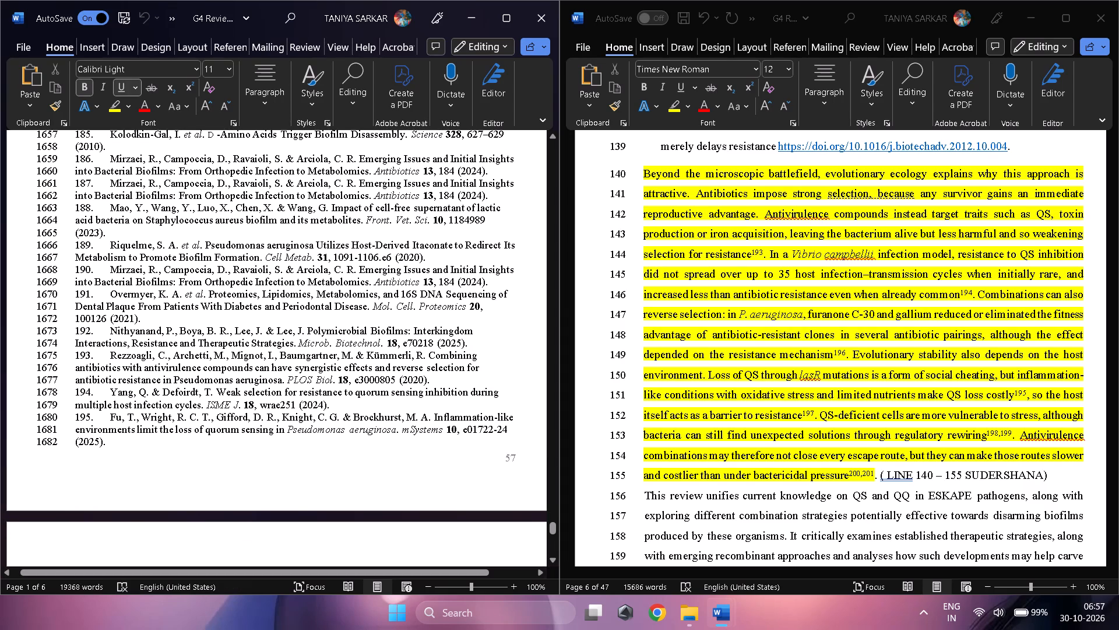
{"action": "left_click_drag", "start_coordinate": [110, 354], "coordinate": [114, 354]}
{"action": "left_click_drag", "start_coordinate": [114, 354], "coordinate": [418, 379]}
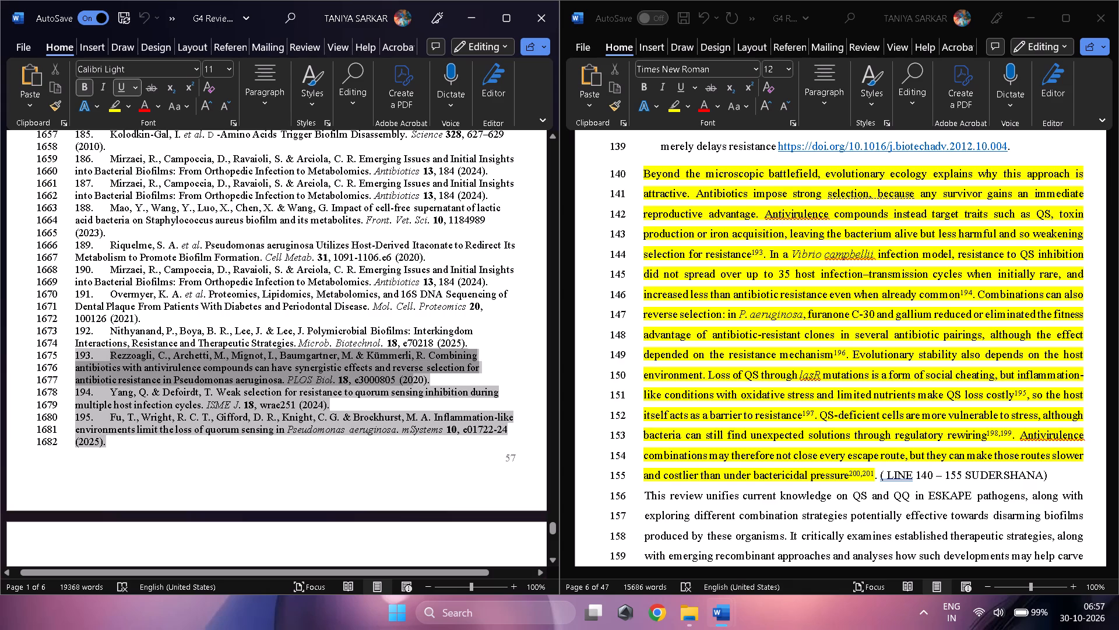
{"action": "left_click_drag", "start_coordinate": [418, 379], "coordinate": [430, 379]}
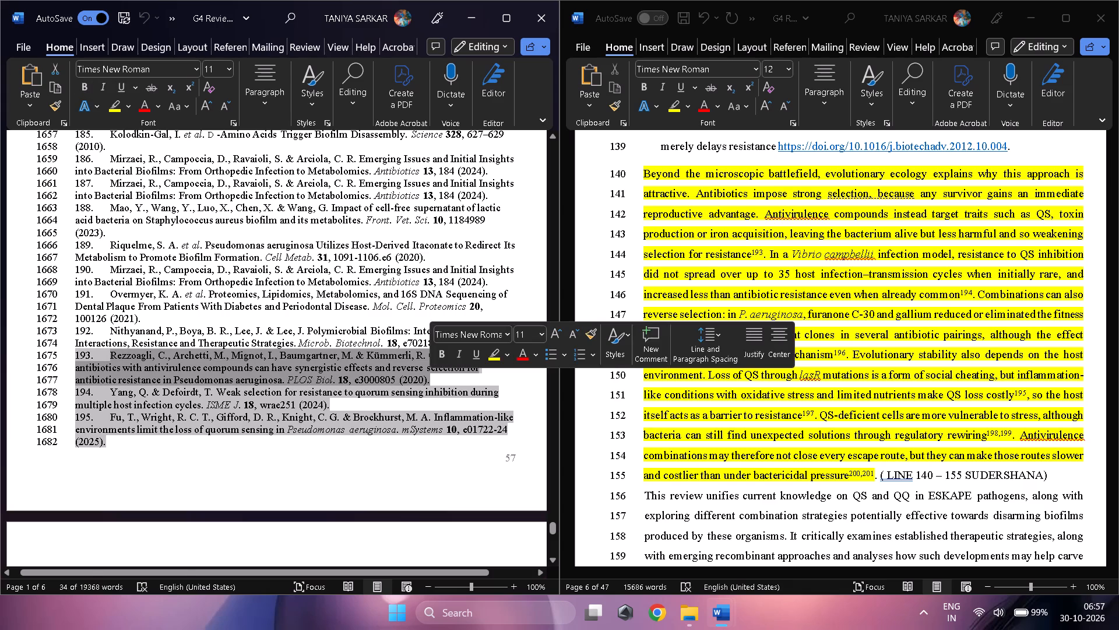
{"action": "key", "text": "ctrl+c"}
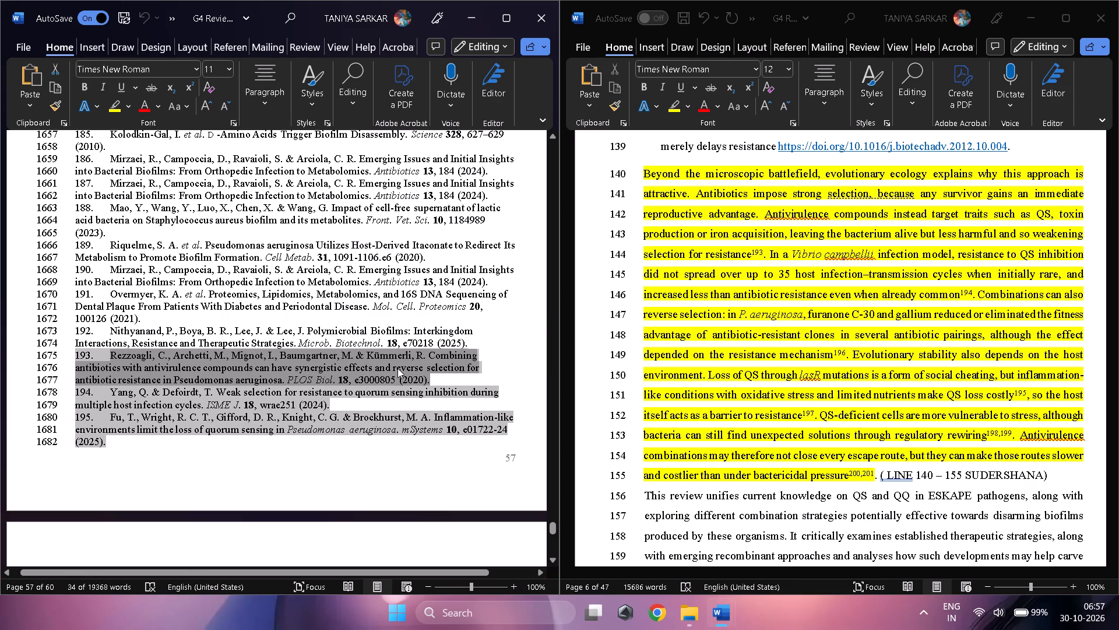
Switch to Google Chrome with the Taniya profile and search the web for the copied reference 193.
{"action": "left_click", "coordinate": [658, 619]}
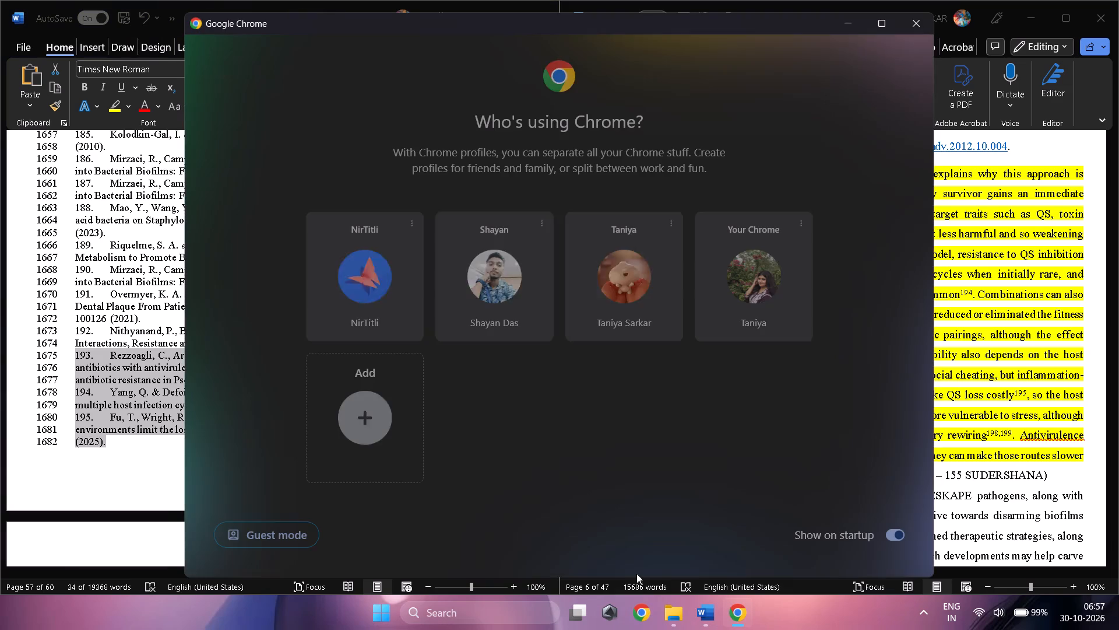
{"action": "double_click", "coordinate": [765, 306]}
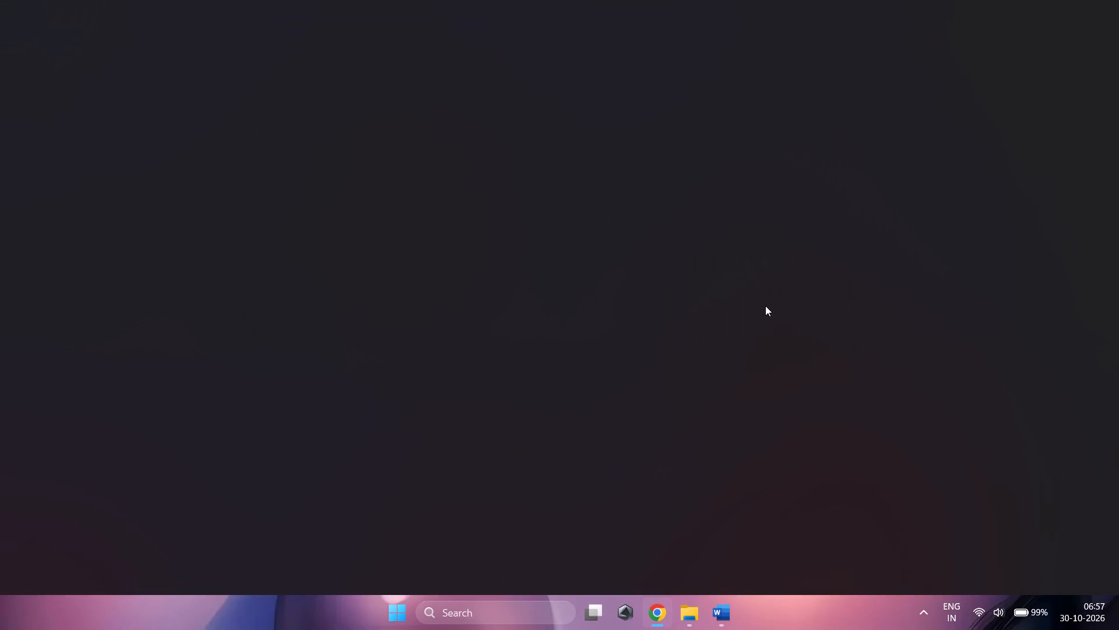
{"action": "left_click", "coordinate": [569, 48]}
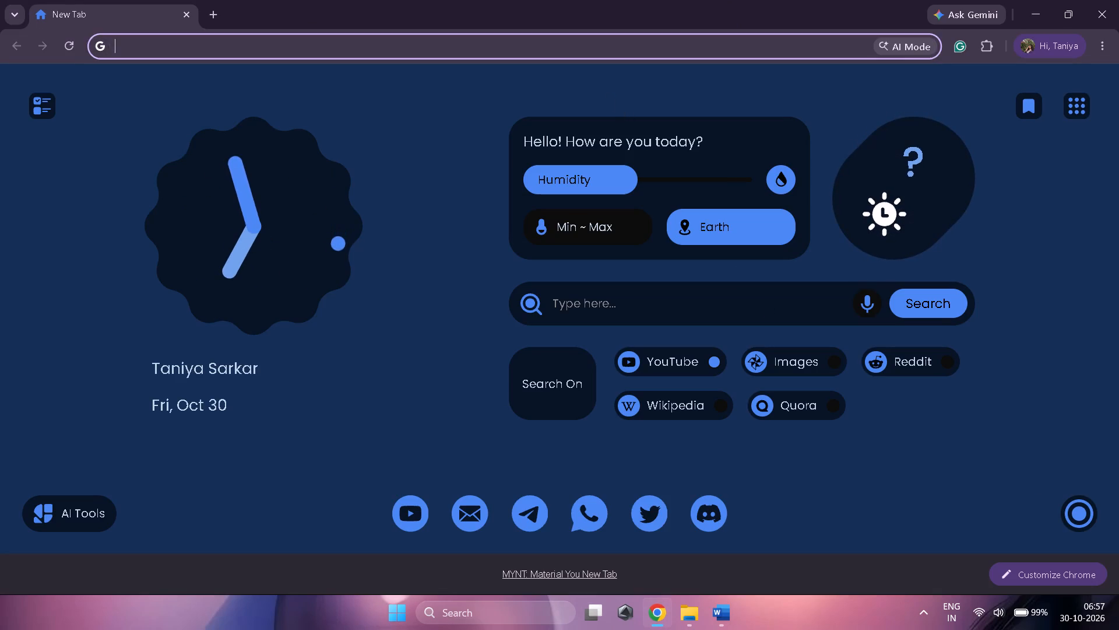
{"action": "key", "text": "ctrl+v"}
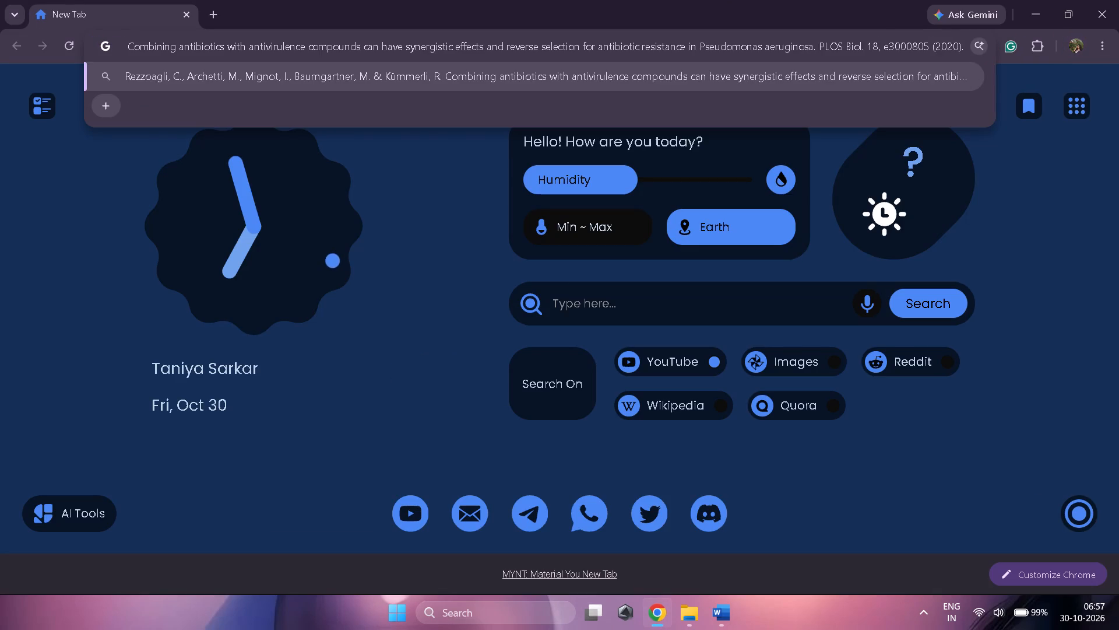
{"action": "key", "text": "Return"}
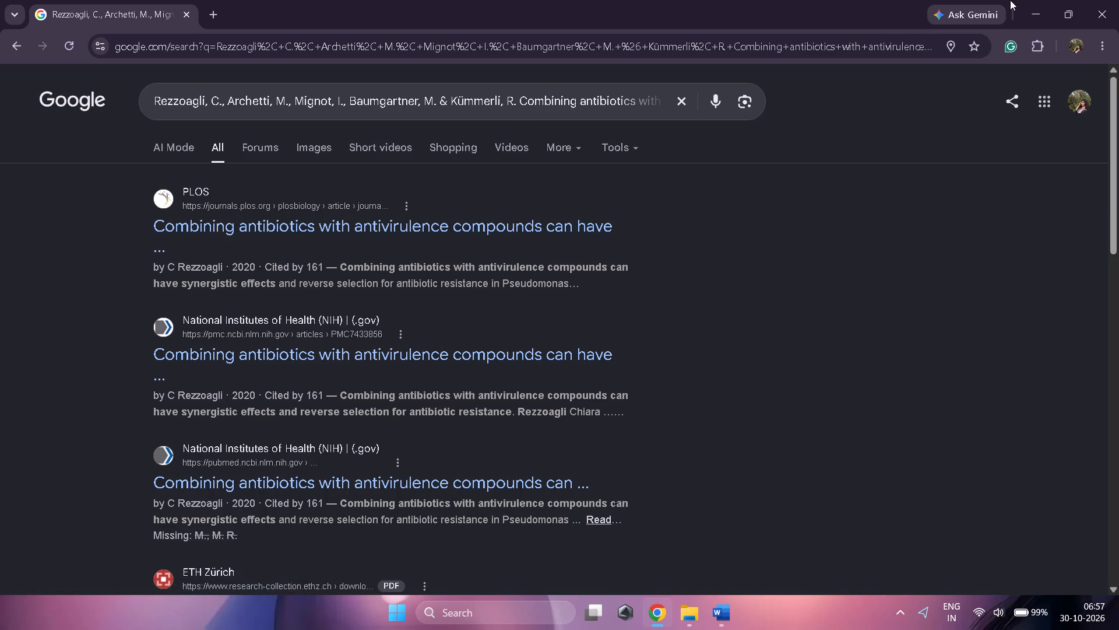
Start a Gemini chat in Chrome, close the search results tab, and submit reference 193 with the request "FIND THIS PAPER".
{"action": "left_click", "coordinate": [212, 16]}
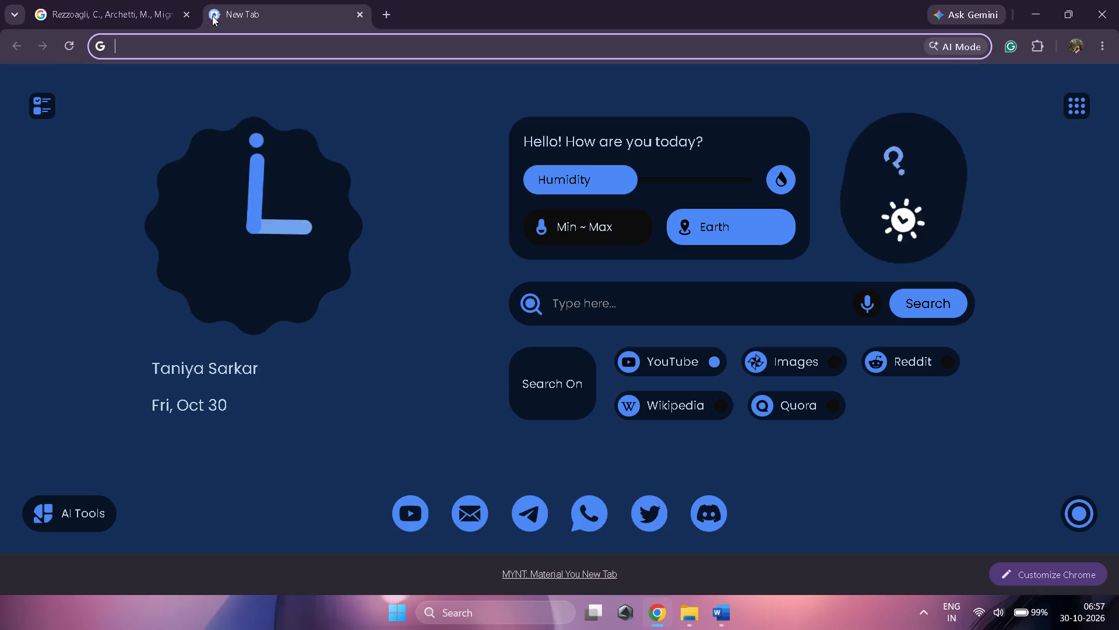
{"action": "left_click", "coordinate": [990, 16]}
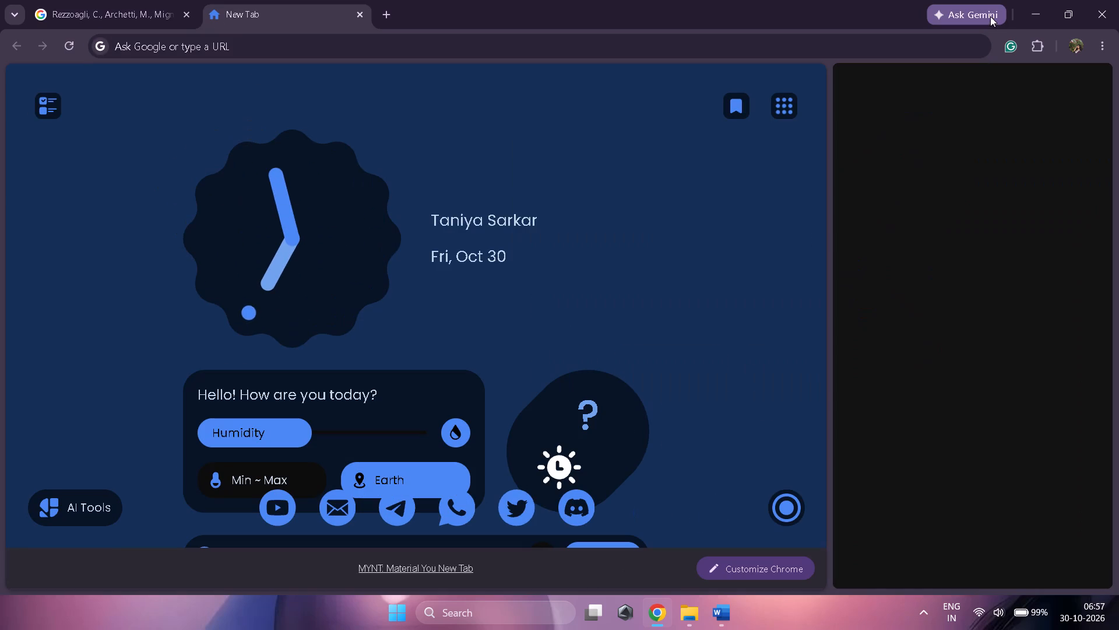
{"action": "left_click", "coordinate": [182, 17]}
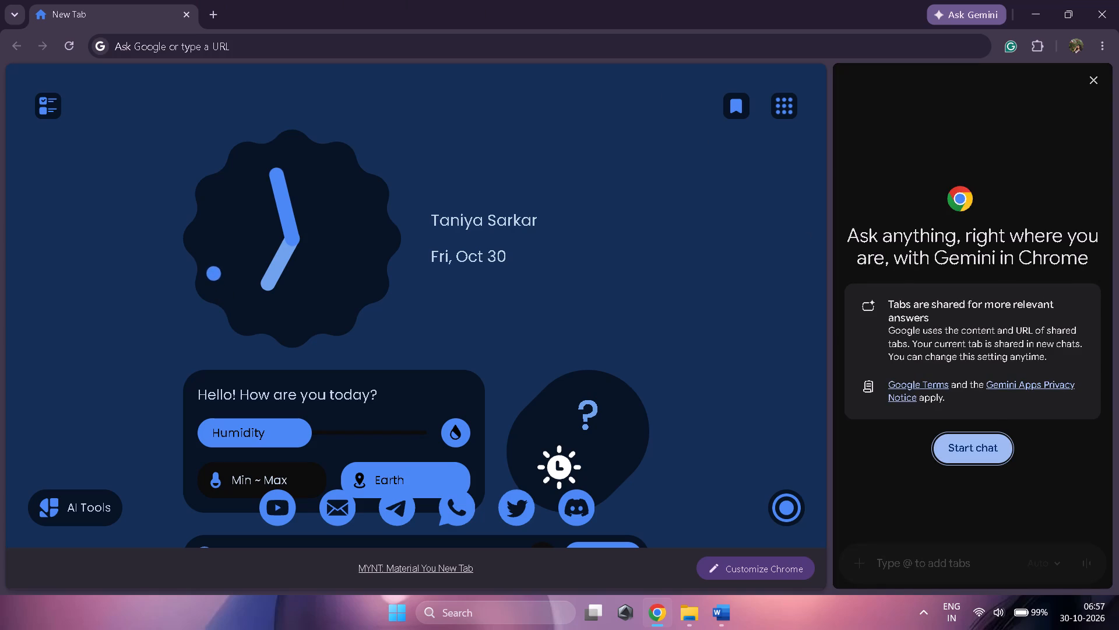
{"action": "left_click", "coordinate": [987, 447]}
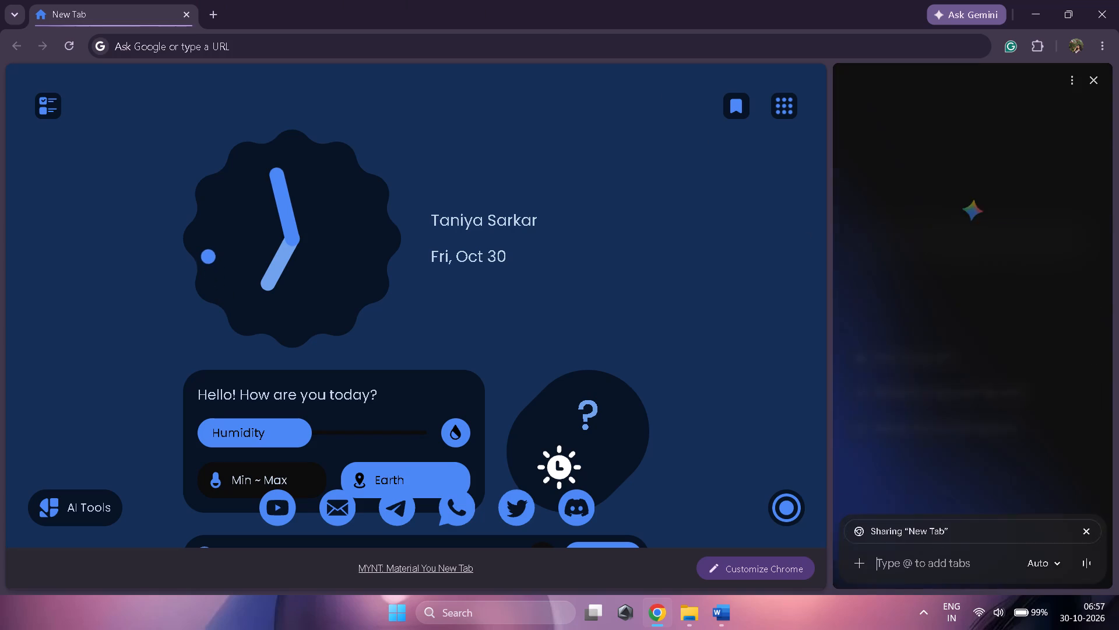
{"action": "left_click", "coordinate": [918, 563]}
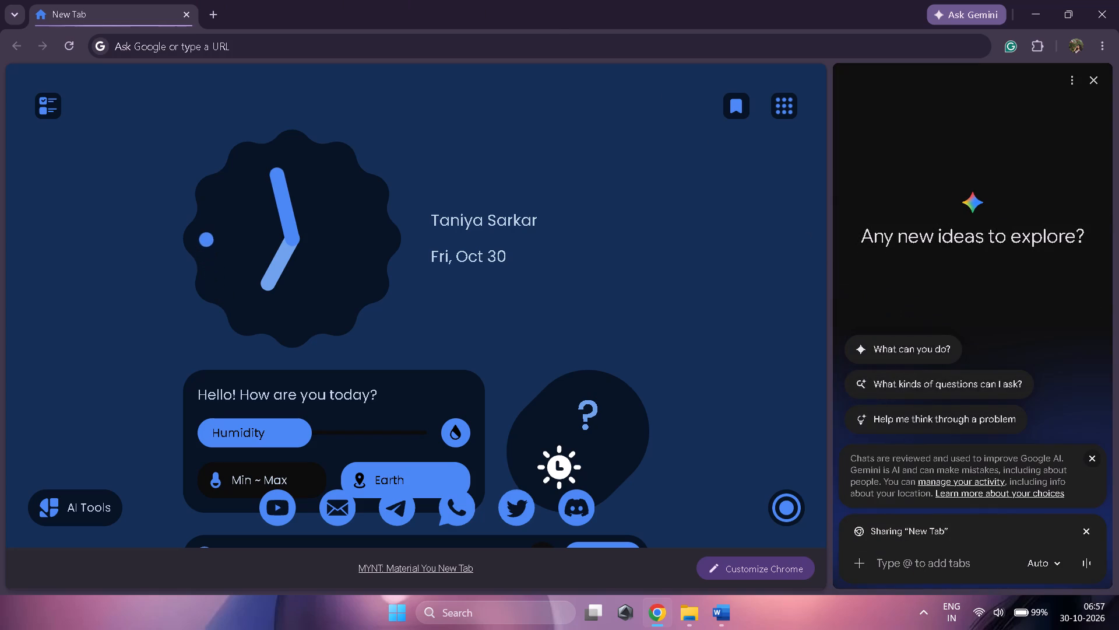
{"action": "key", "text": "ctrl+v"}
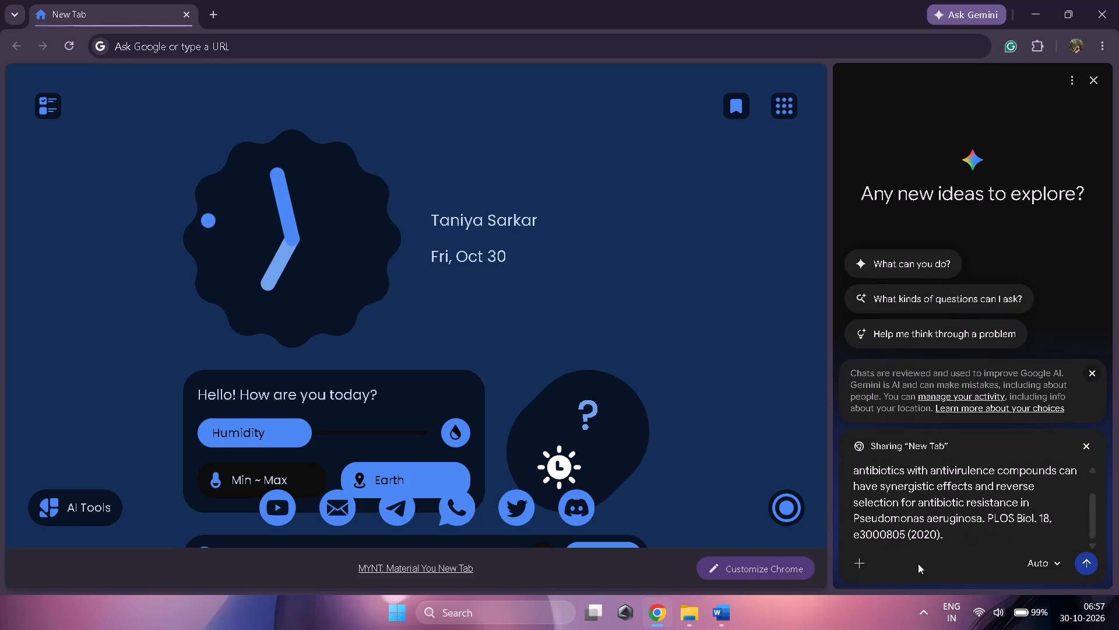
{"action": "key", "text": "space"}
{"action": "type", "text": "FIND THIS PP"}
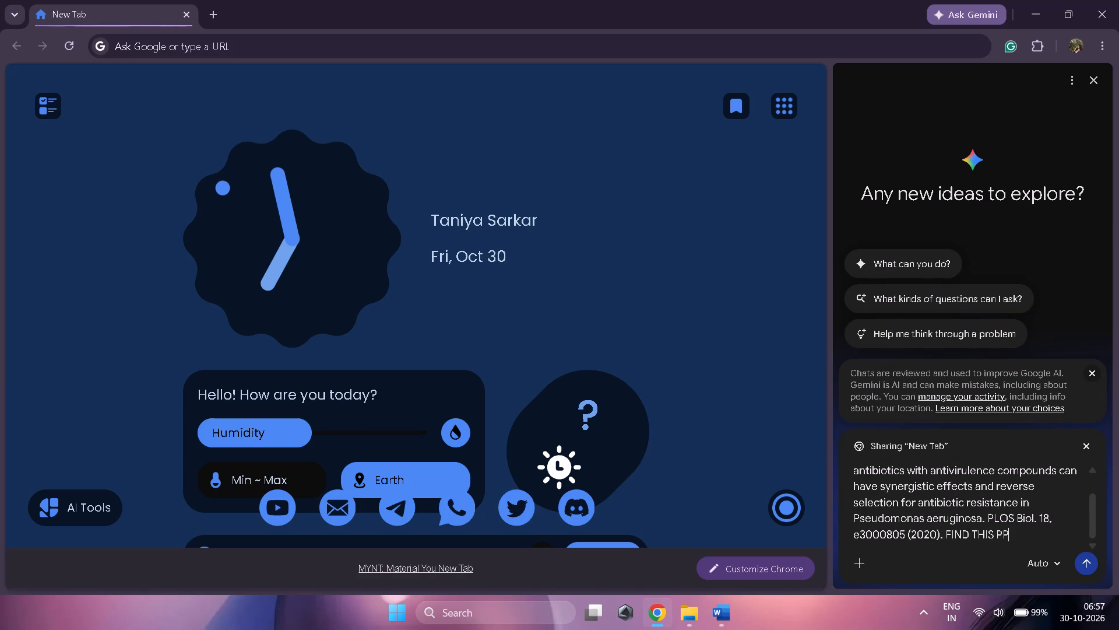
{"action": "key", "text": "BackSpace"}
{"action": "key", "text": "a"}
{"action": "type", "text": "PER"}
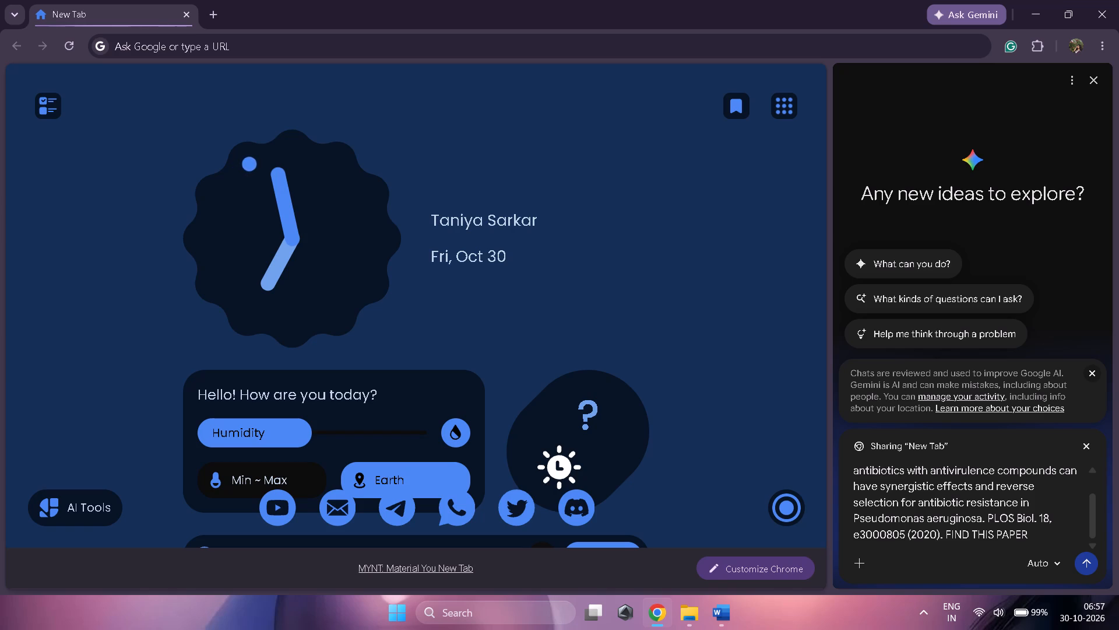
{"action": "key", "text": "Return"}
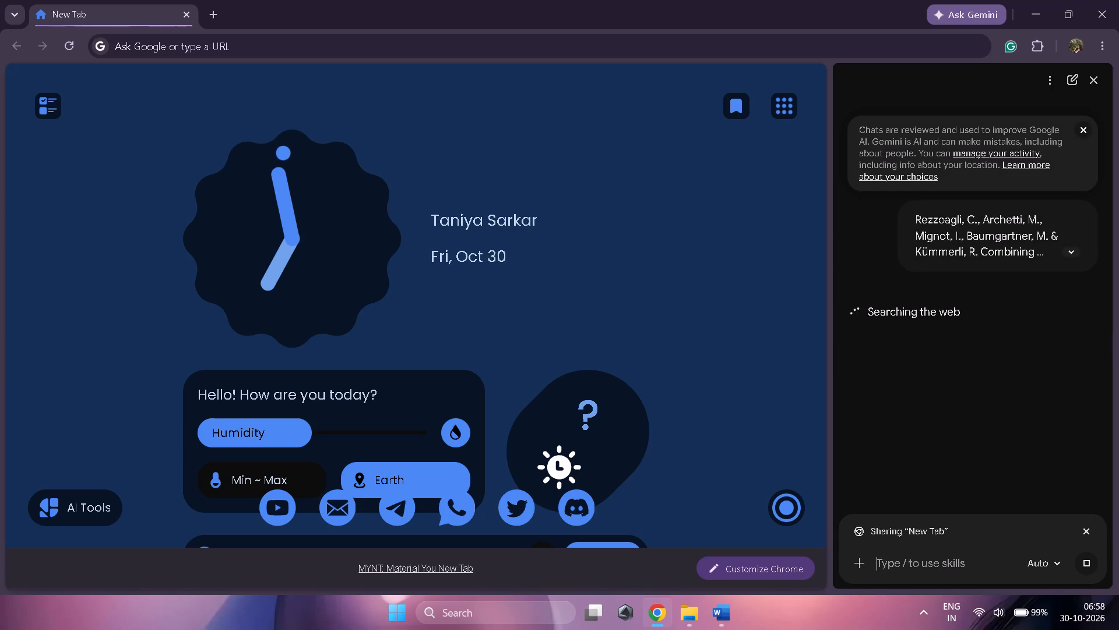
{"action": "left_click", "coordinate": [1071, 253]}
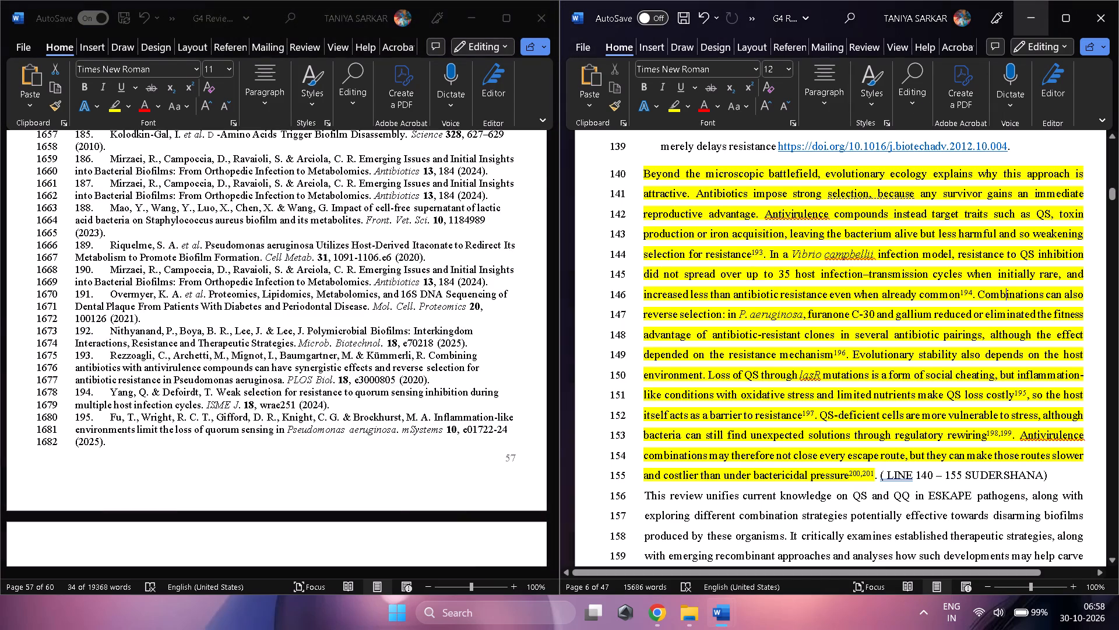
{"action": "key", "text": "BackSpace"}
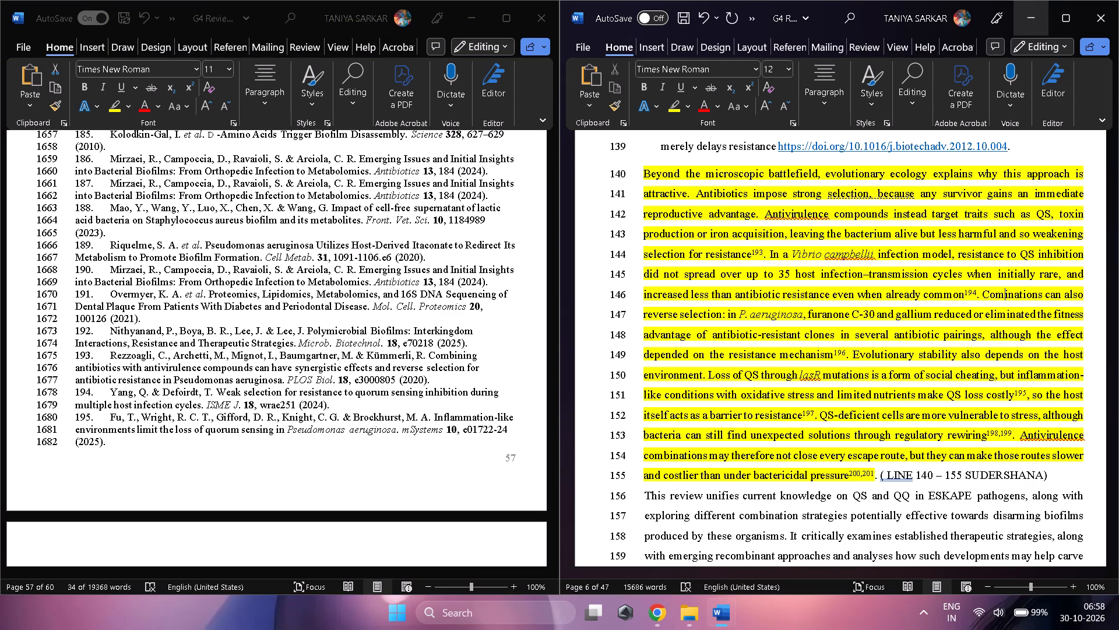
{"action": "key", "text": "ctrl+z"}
{"action": "right_click", "coordinate": [763, 248]}
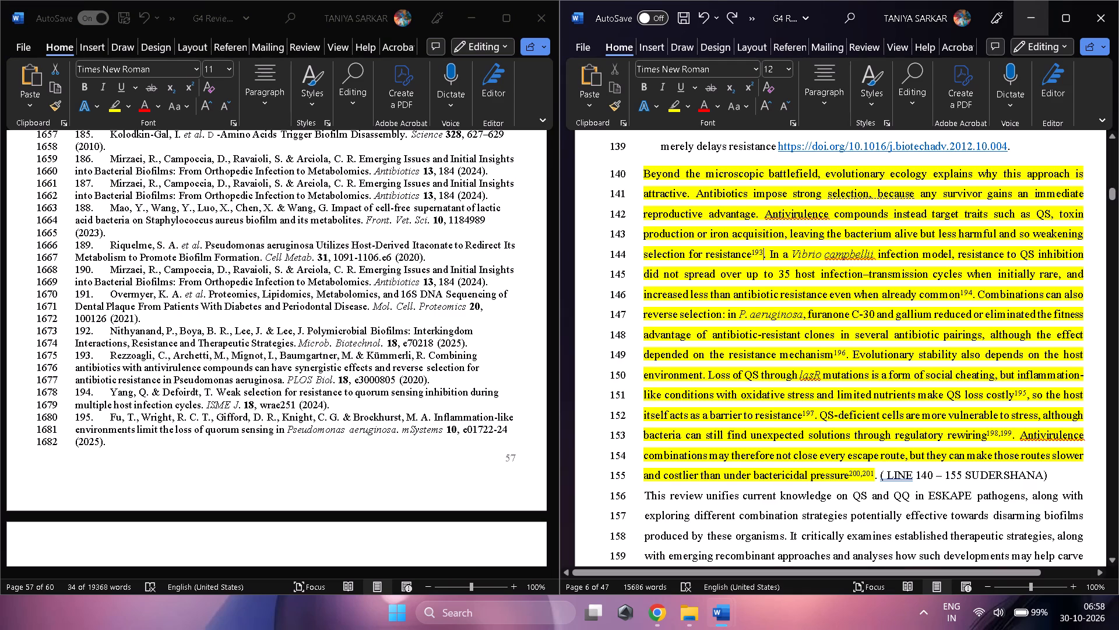
{"action": "left_click", "coordinate": [760, 260]}
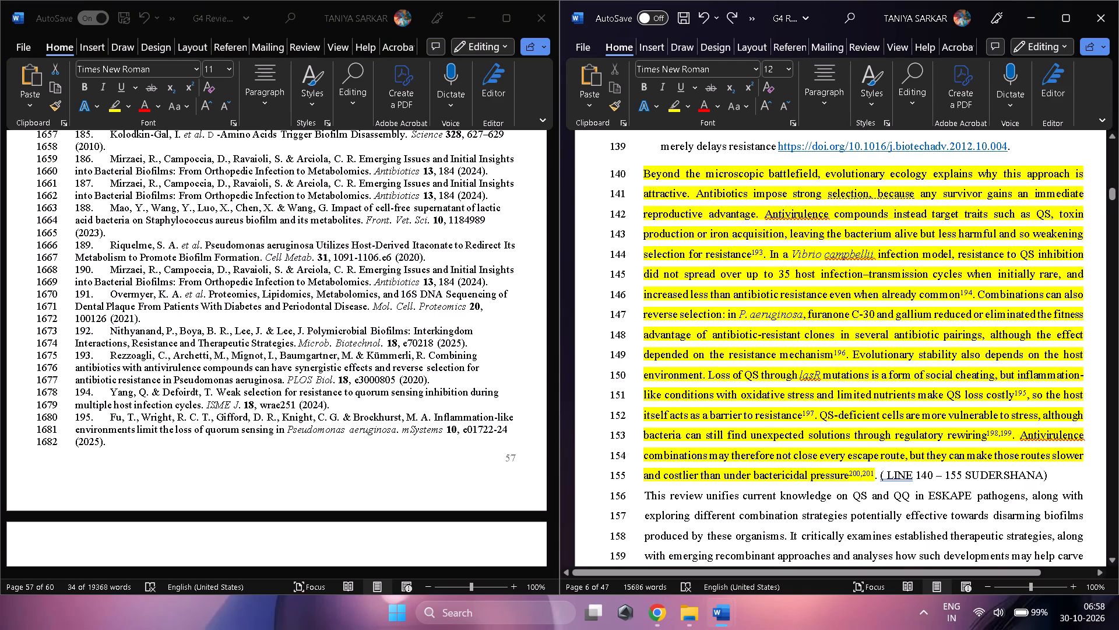
{"action": "key", "text": "BackSpace"}
{"action": "key", "text": "BackSpace"}
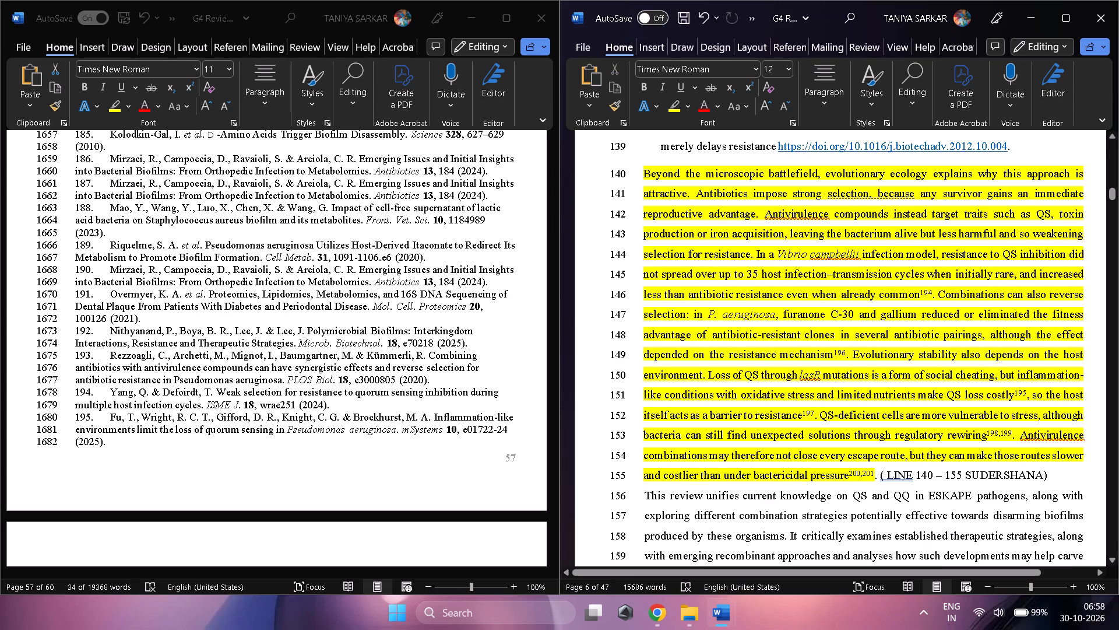
{"action": "key", "text": "ctrl+v"}
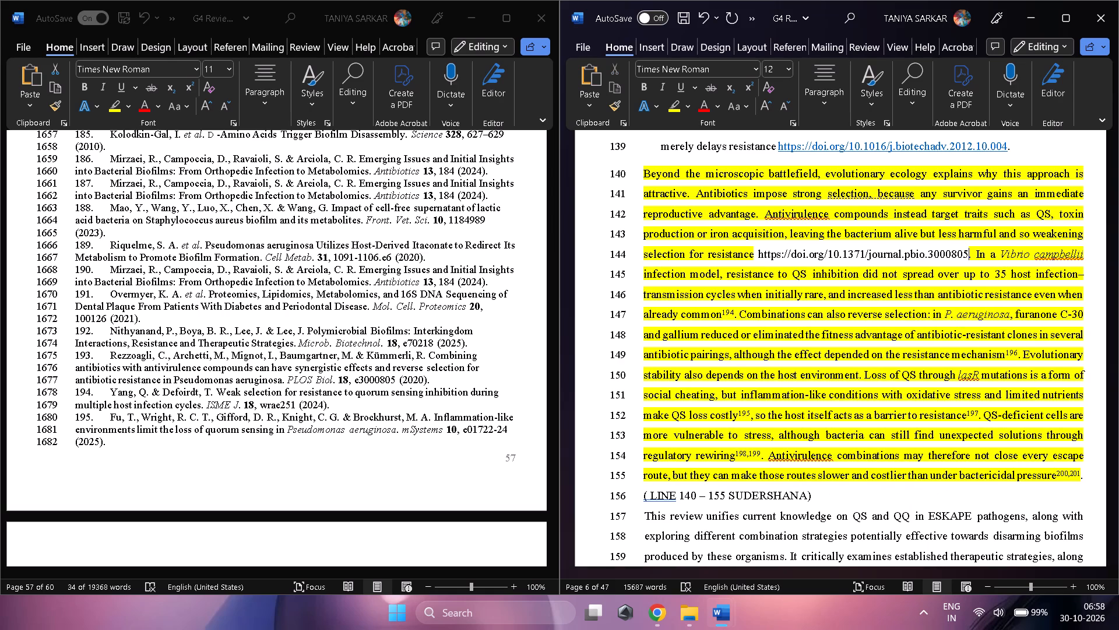
{"action": "type", "text": "."}
{"action": "key", "text": "space"}
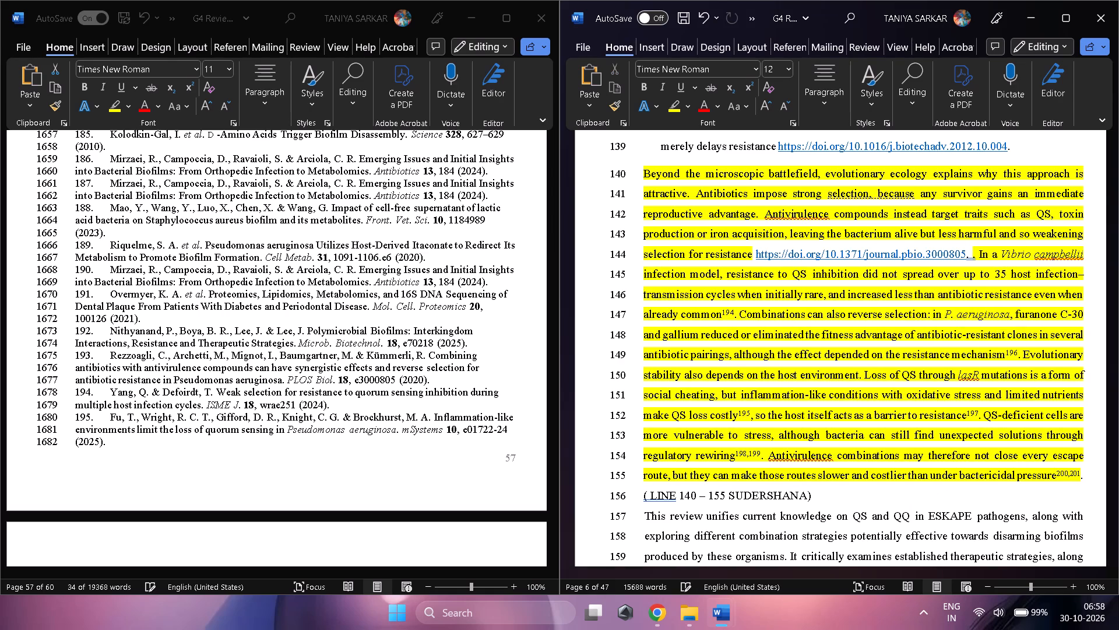
{"action": "left_click", "coordinate": [976, 256]}
{"action": "key", "text": "BackSpace"}
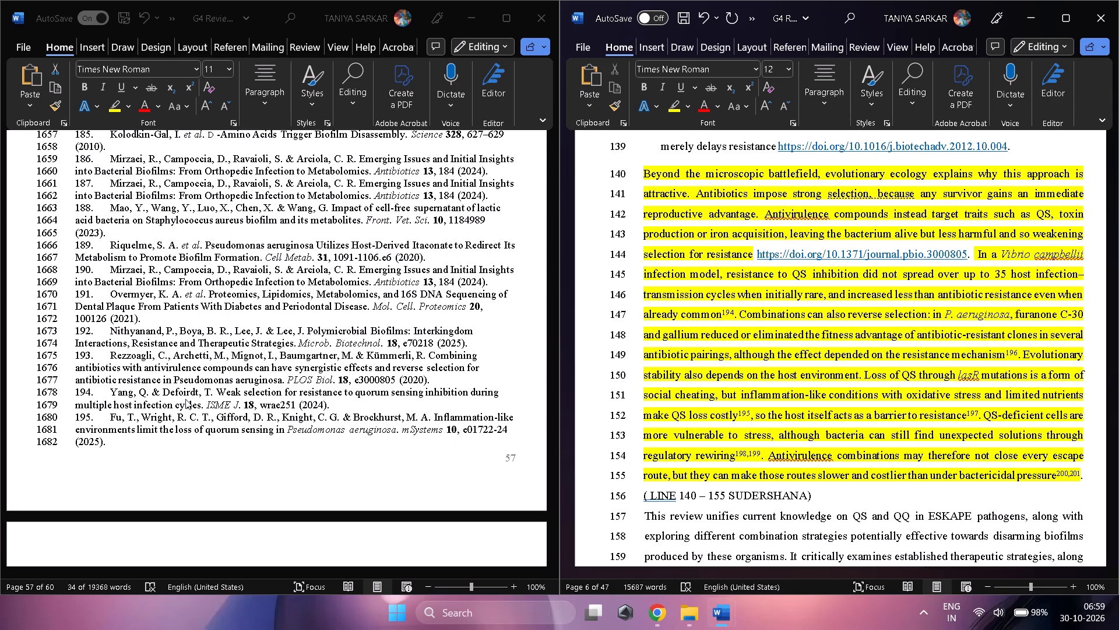
Select the text of reference 194, "Weak selection for resistance to quorum sensing inhibition", in the earlier draft's reference list.
{"action": "left_click", "coordinate": [79, 390]}
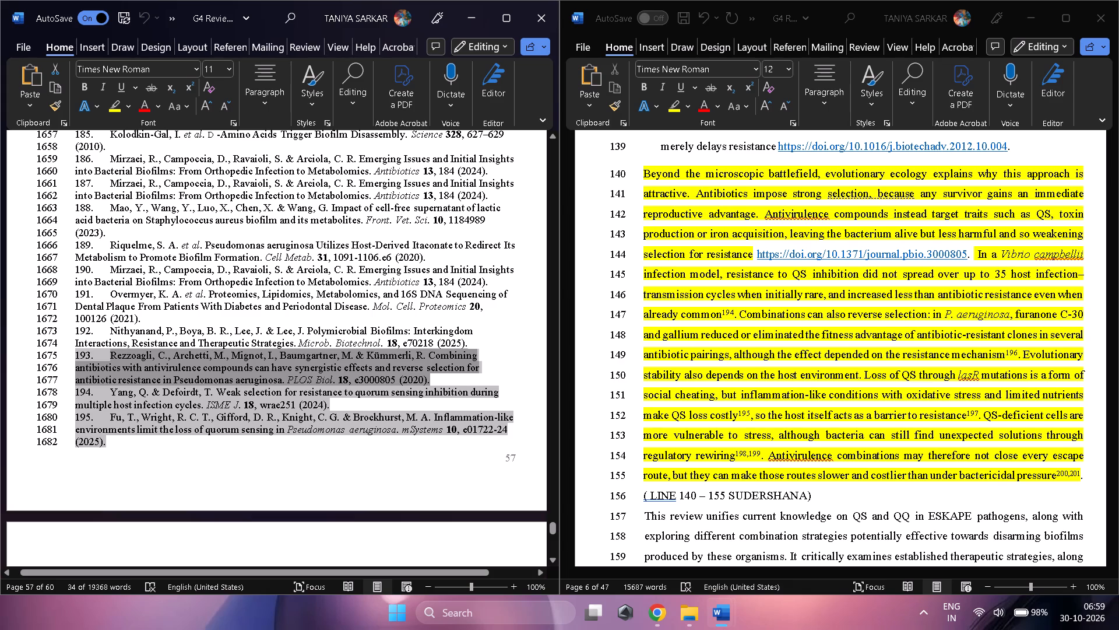
{"action": "left_click", "coordinate": [80, 390]}
{"action": "left_click_drag", "start_coordinate": [73, 391], "coordinate": [92, 397]}
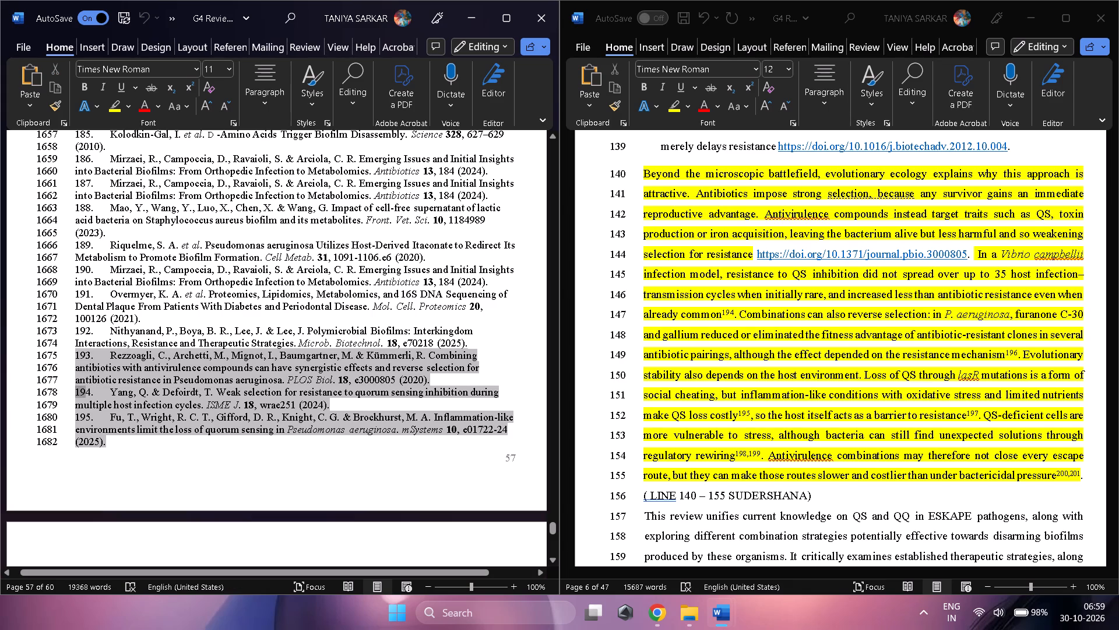
{"action": "left_click", "coordinate": [111, 402]}
{"action": "left_click_drag", "start_coordinate": [110, 388], "coordinate": [121, 393]}
{"action": "left_click_drag", "start_coordinate": [121, 393], "coordinate": [334, 401]}
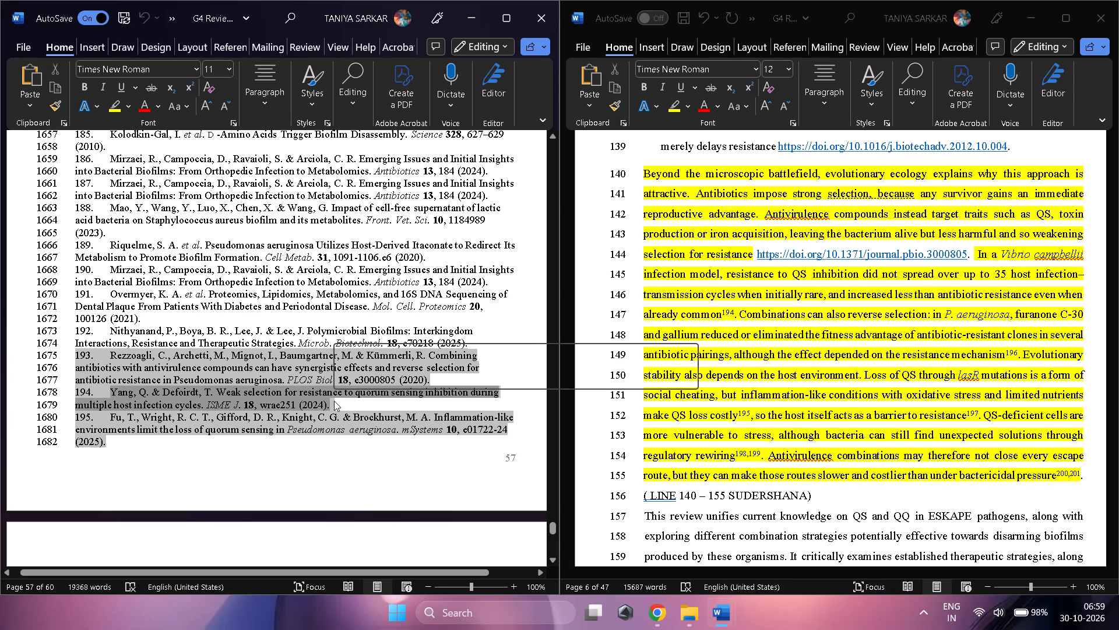
{"action": "left_click", "coordinate": [1041, 12]}
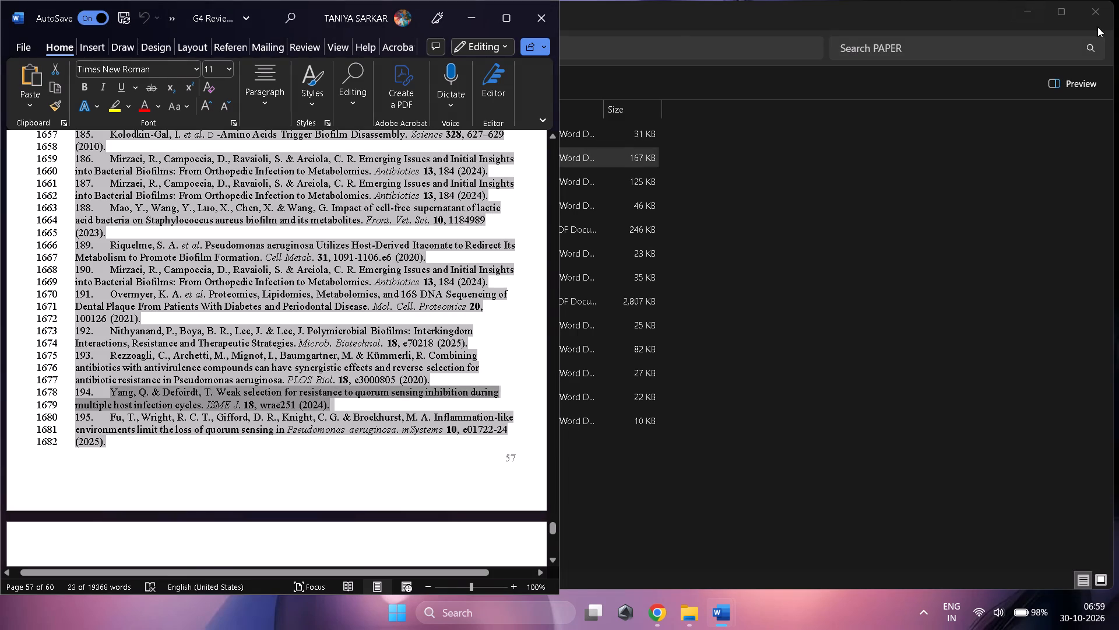
{"action": "left_click", "coordinate": [1102, 9]}
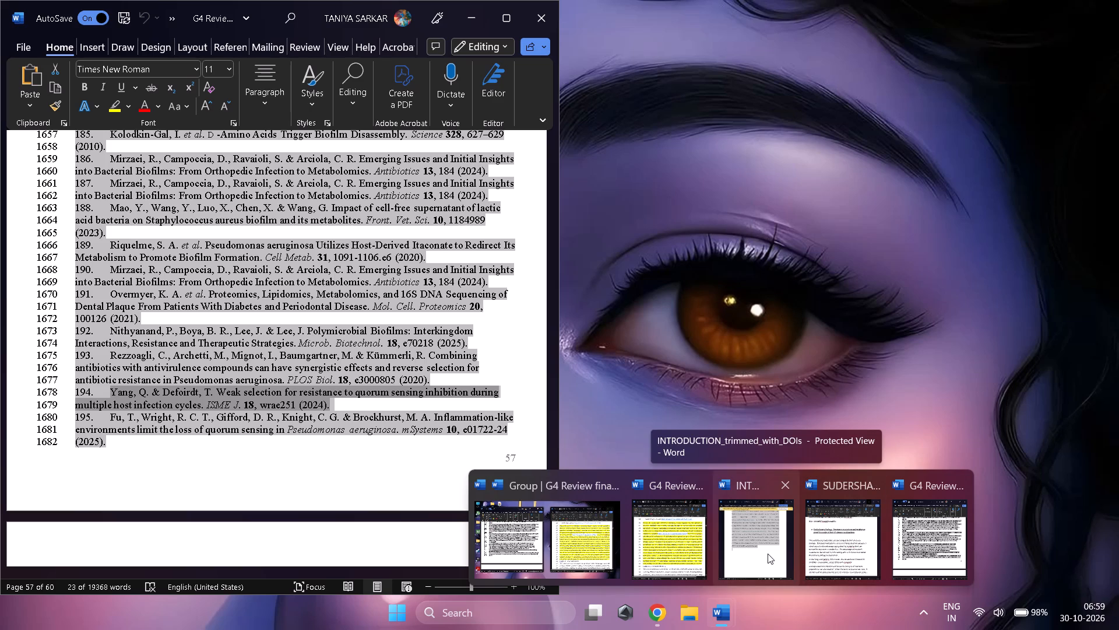
{"action": "left_click", "coordinate": [782, 487]}
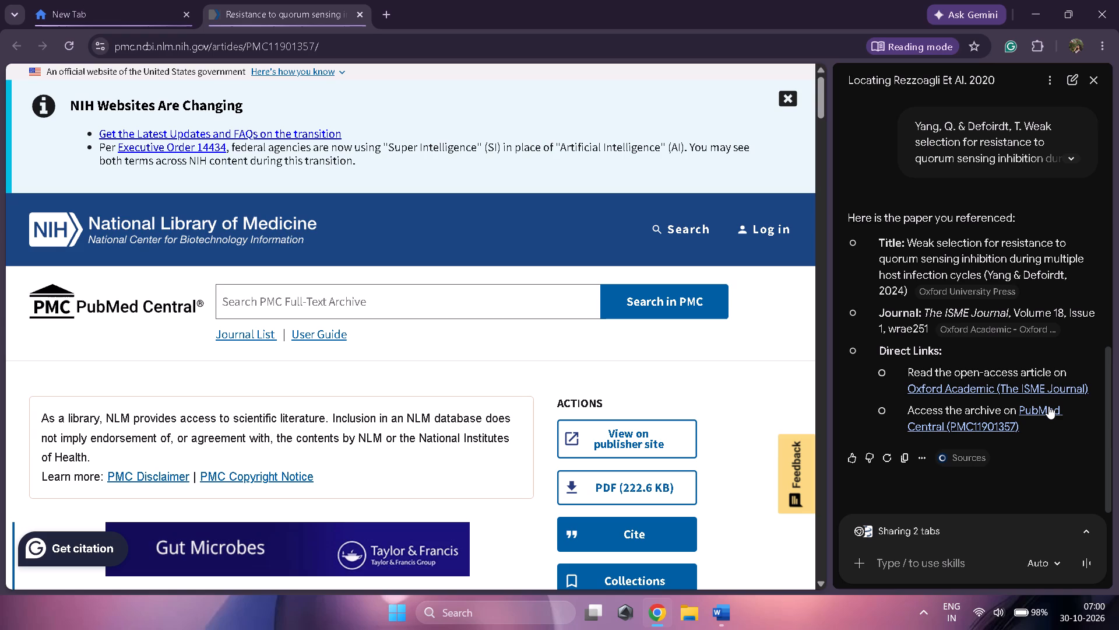
{"action": "left_click", "coordinate": [821, 468]}
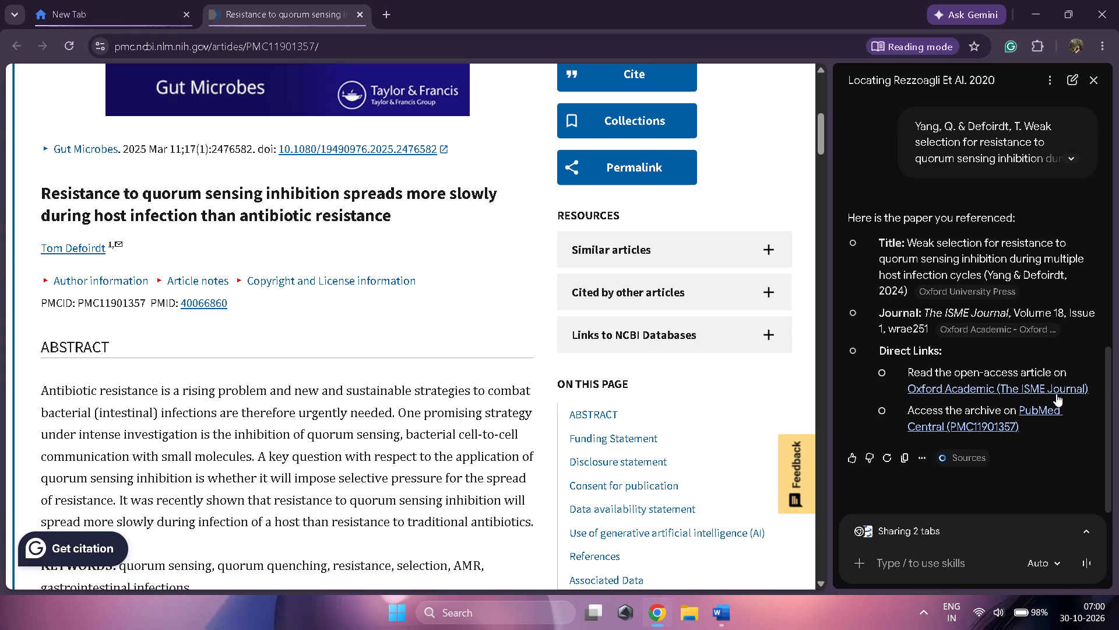
{"action": "left_click", "coordinate": [1062, 155]}
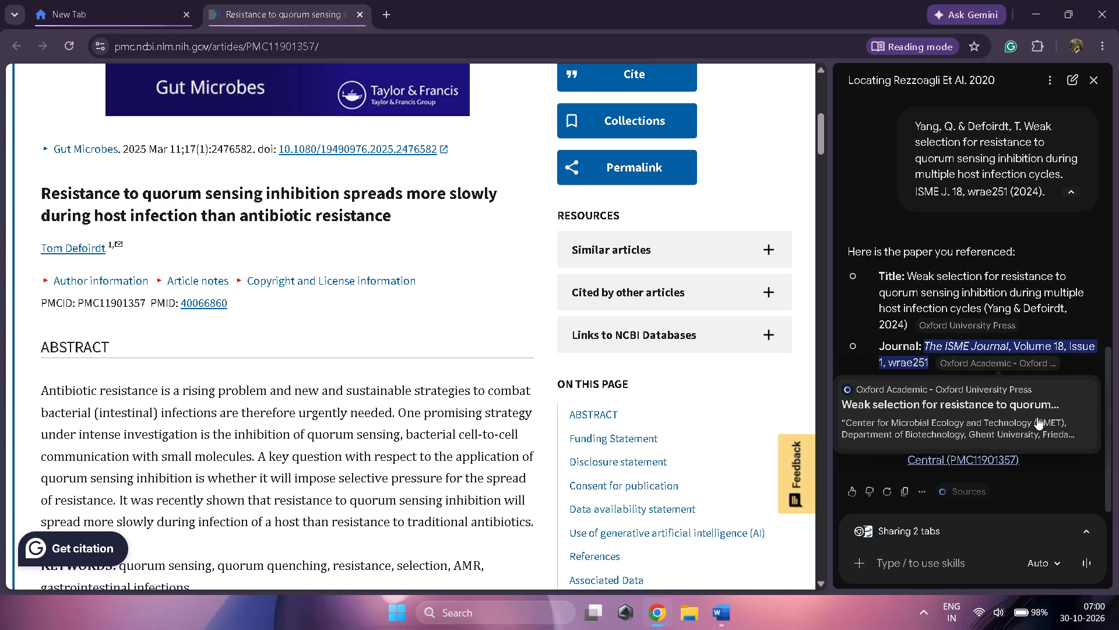
Open the Oxford Academic article cited as the journal source in Gemini's reply and reject all cookies on its page.
{"action": "left_click", "coordinate": [1037, 417]}
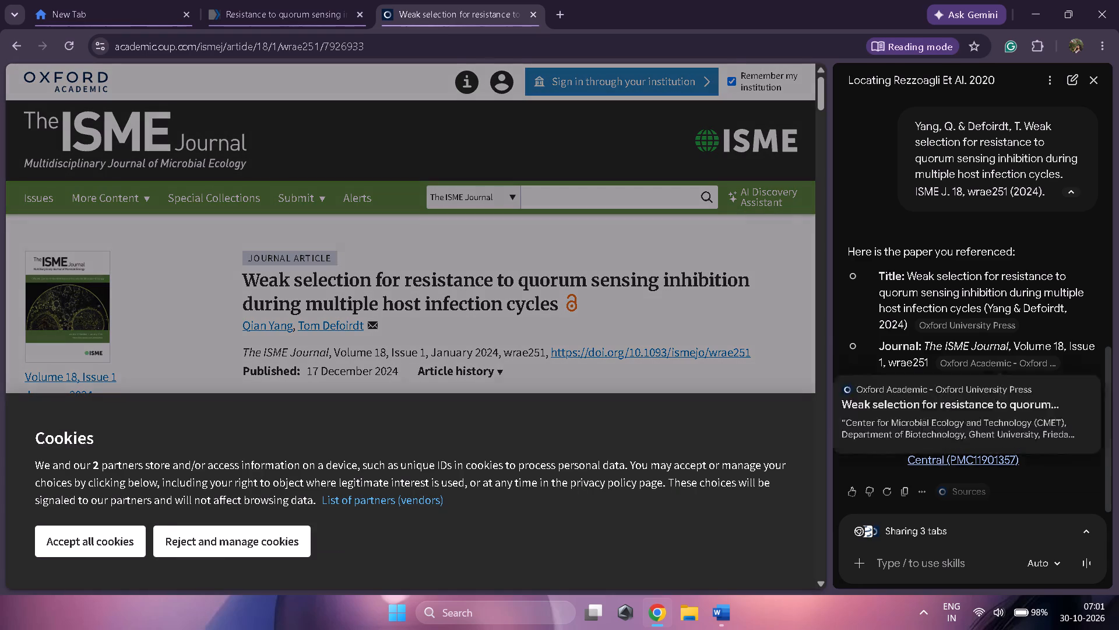
{"action": "left_click", "coordinate": [296, 530]}
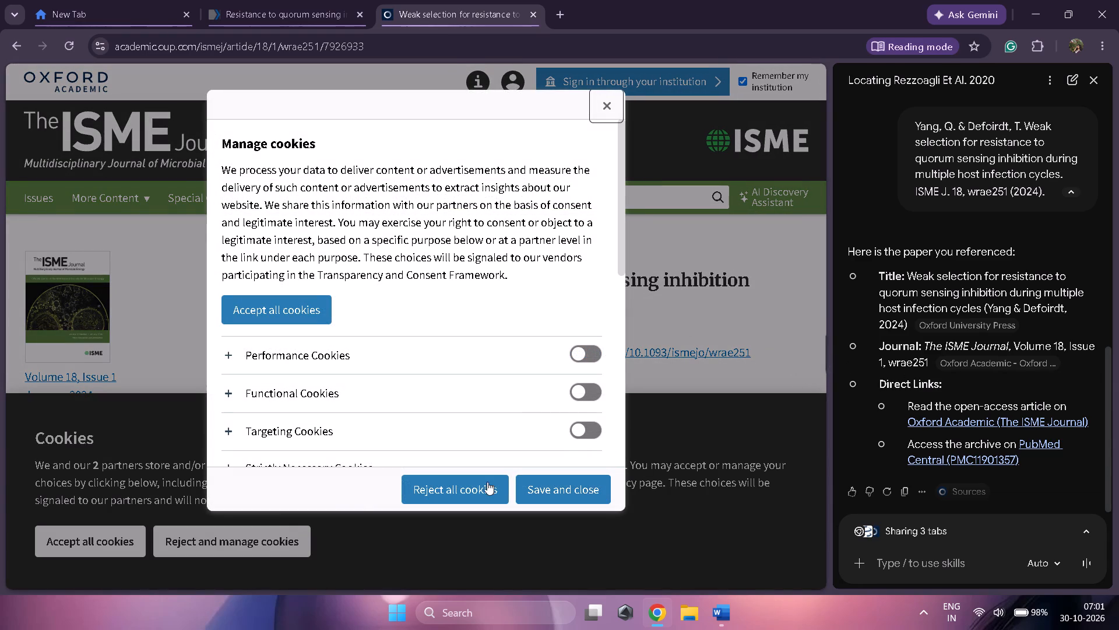
{"action": "left_click", "coordinate": [484, 485]}
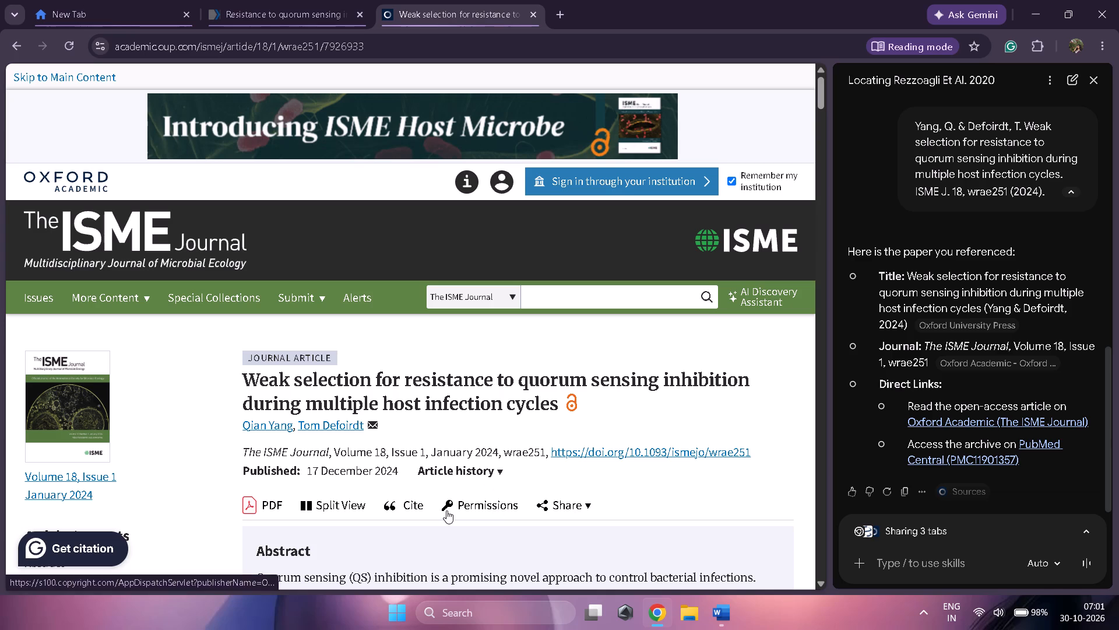
{"action": "left_click", "coordinate": [414, 506]}
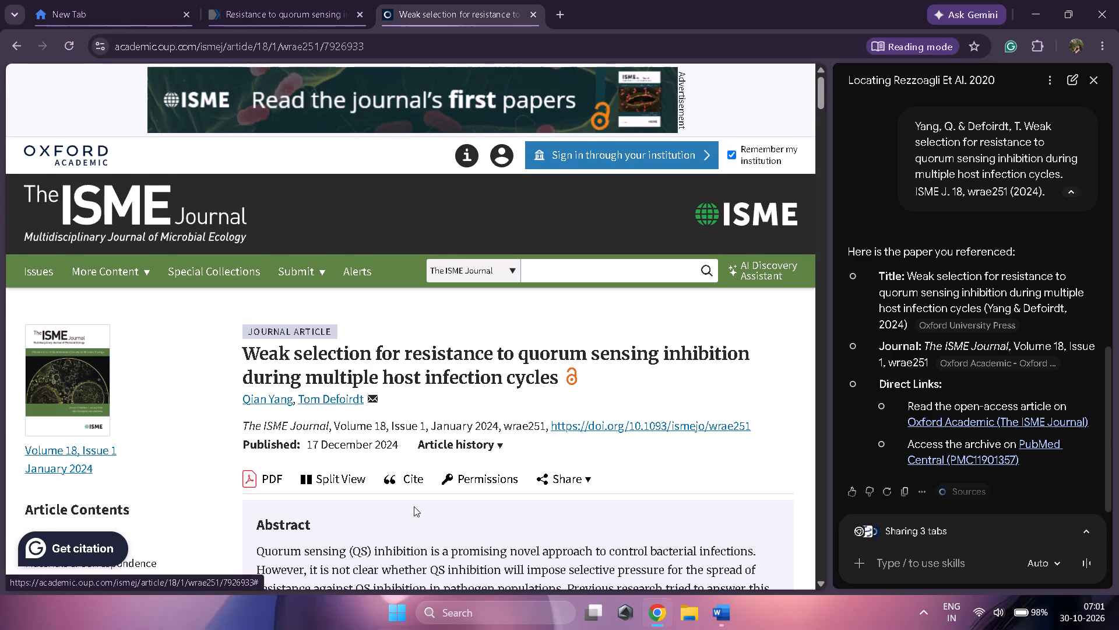
{"action": "left_click", "coordinate": [414, 489]}
{"action": "left_click", "coordinate": [413, 482]}
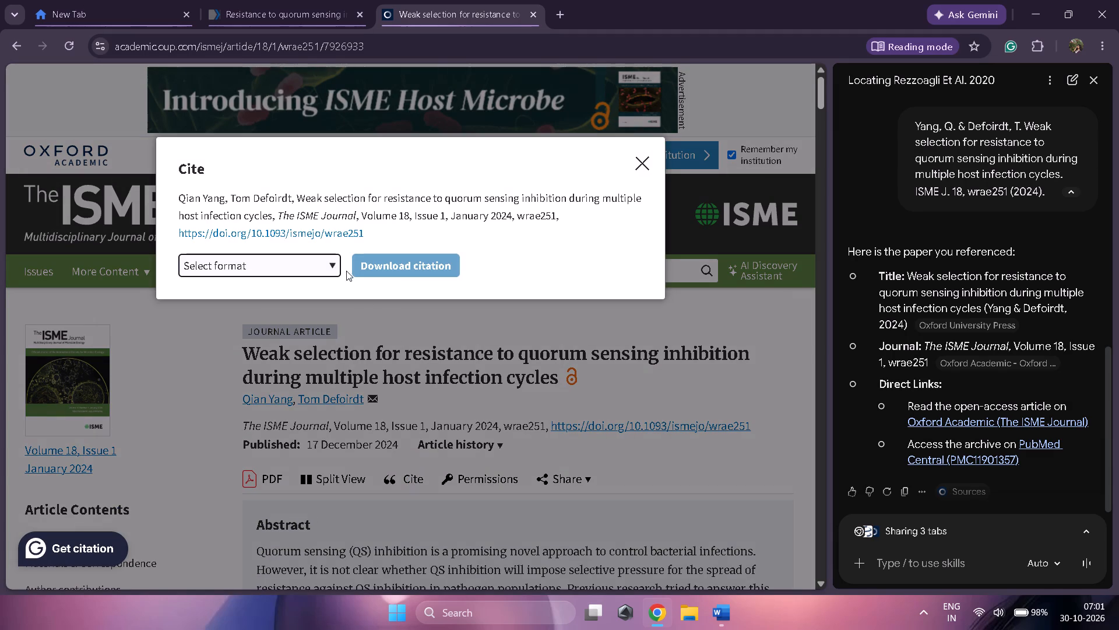
{"action": "right_click", "coordinate": [333, 233]}
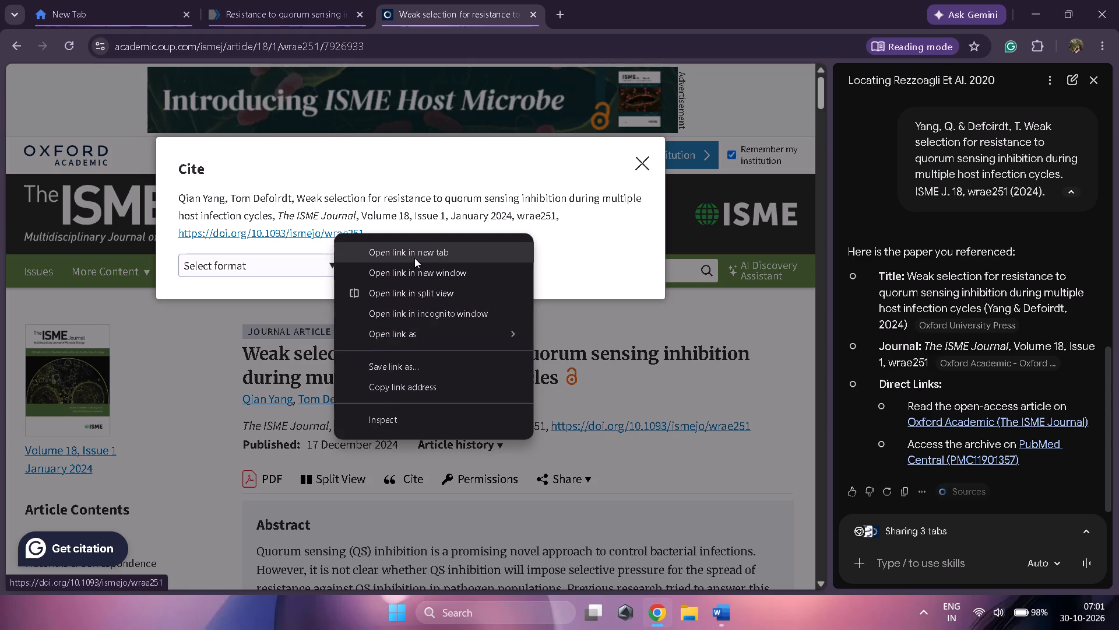
{"action": "left_click", "coordinate": [395, 388]}
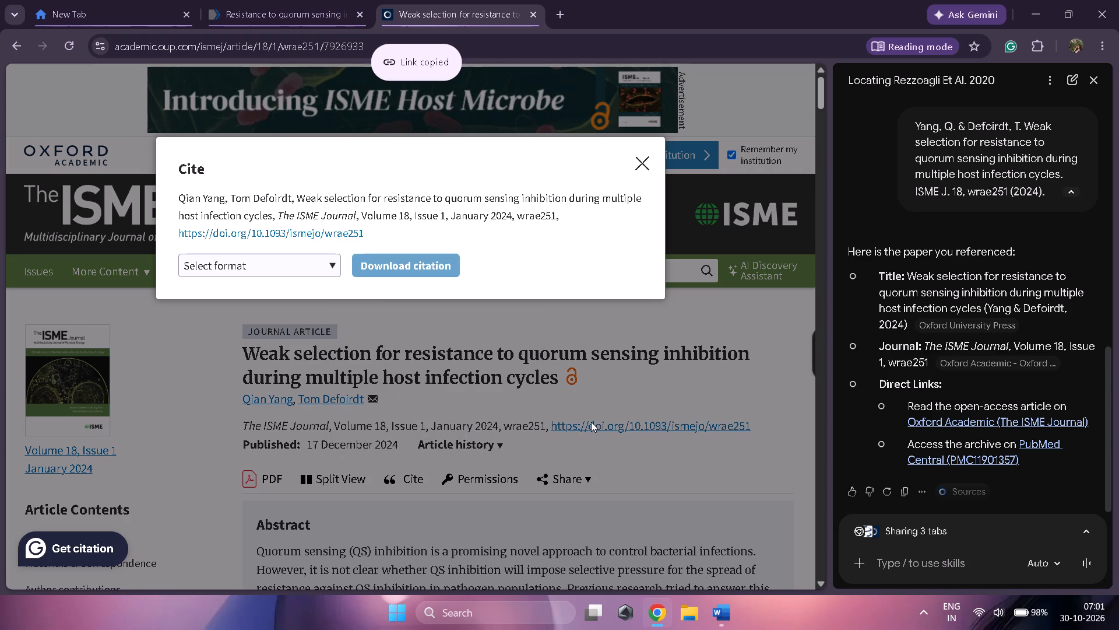
Reopen the PubMed Central link from Gemini's reply and look through the article's details, abstract and opening text.
{"action": "left_click", "coordinate": [1033, 445]}
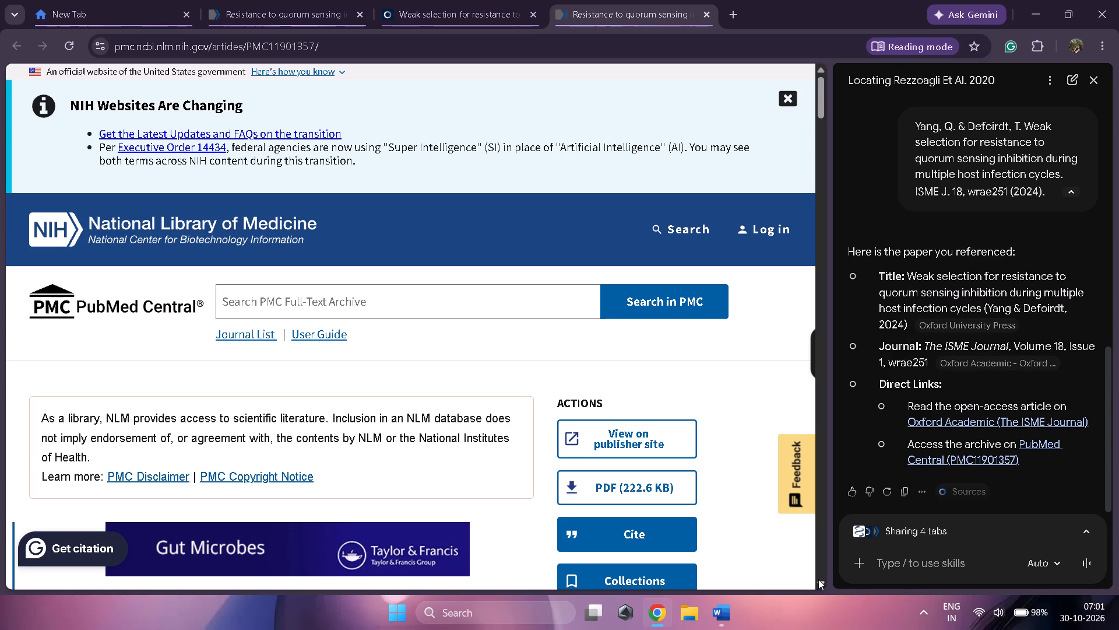
{"action": "left_click", "coordinate": [818, 579]}
{"action": "triple_click", "coordinate": [818, 579]}
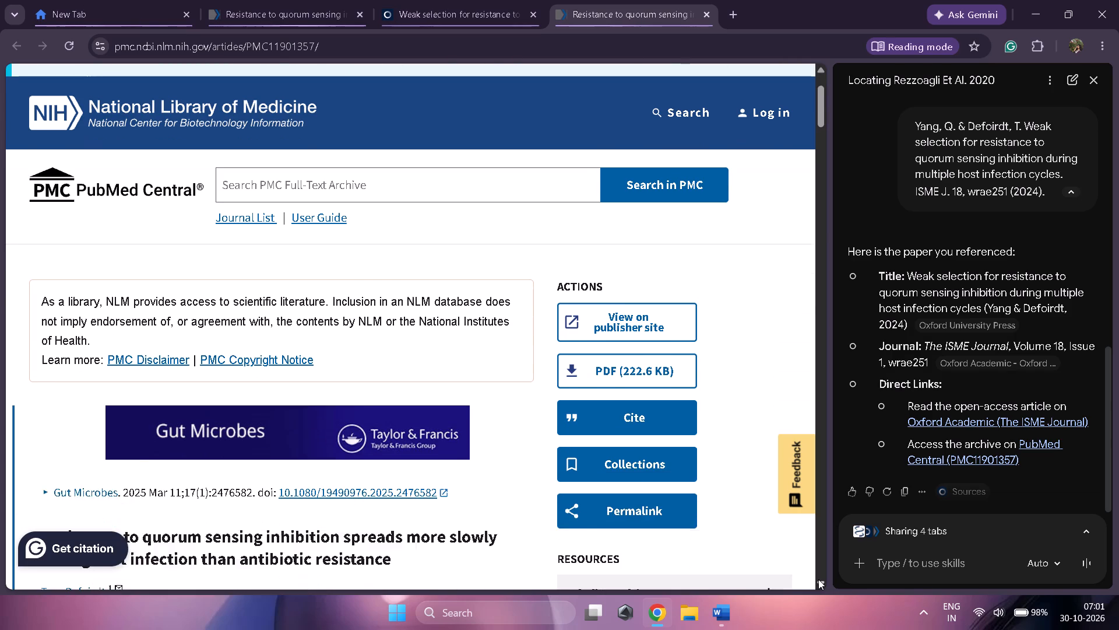
{"action": "left_click", "coordinate": [818, 579]}
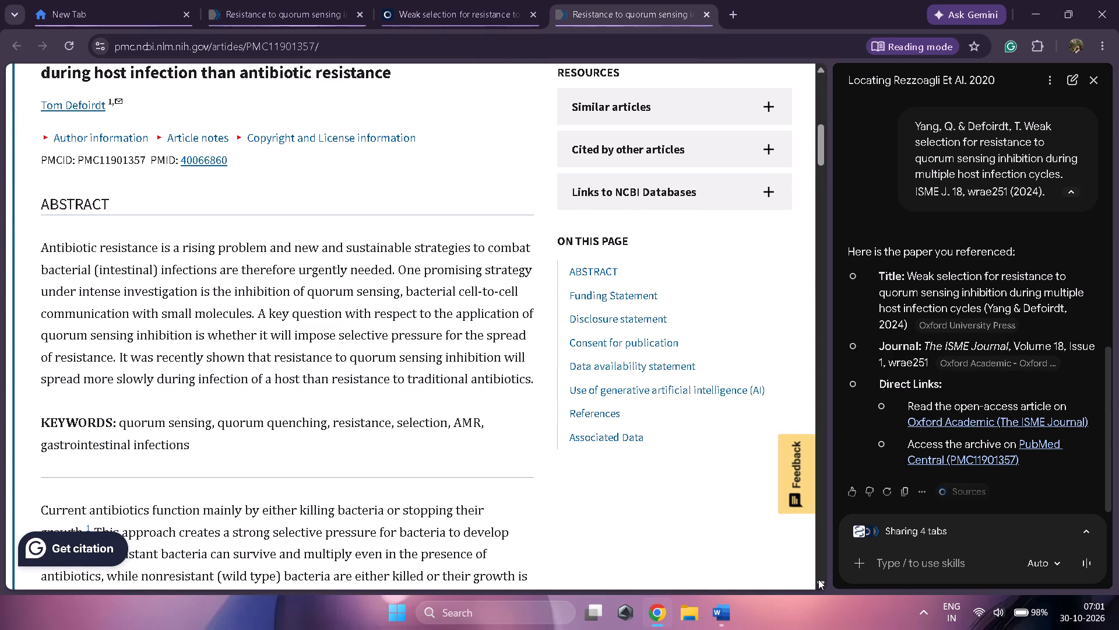
{"action": "left_click", "coordinate": [818, 579]}
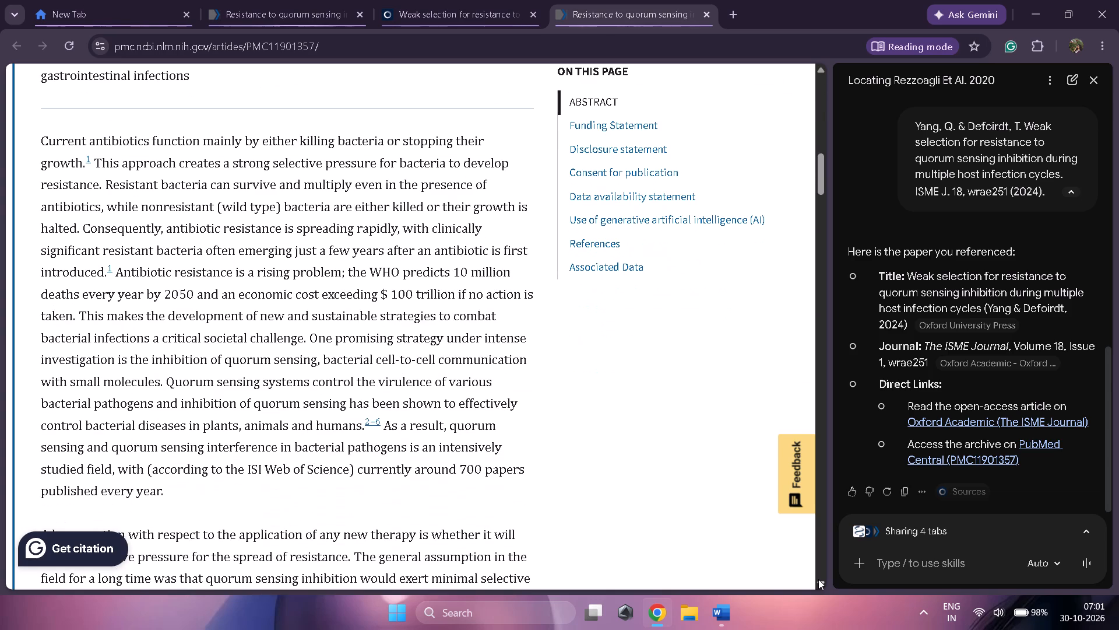
{"action": "left_click", "coordinate": [920, 611]}
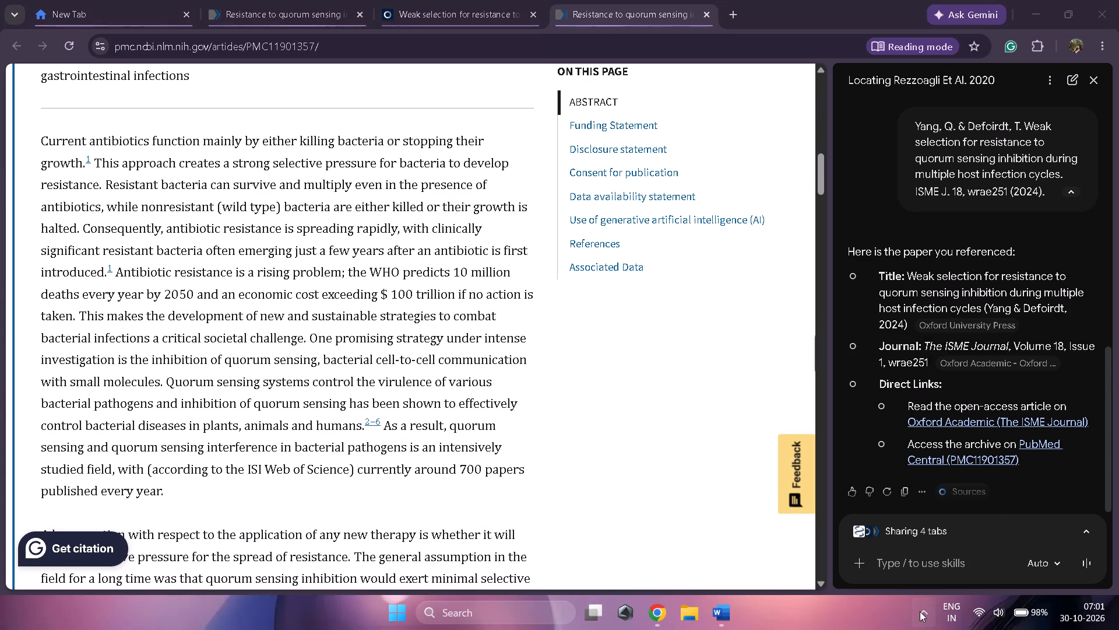